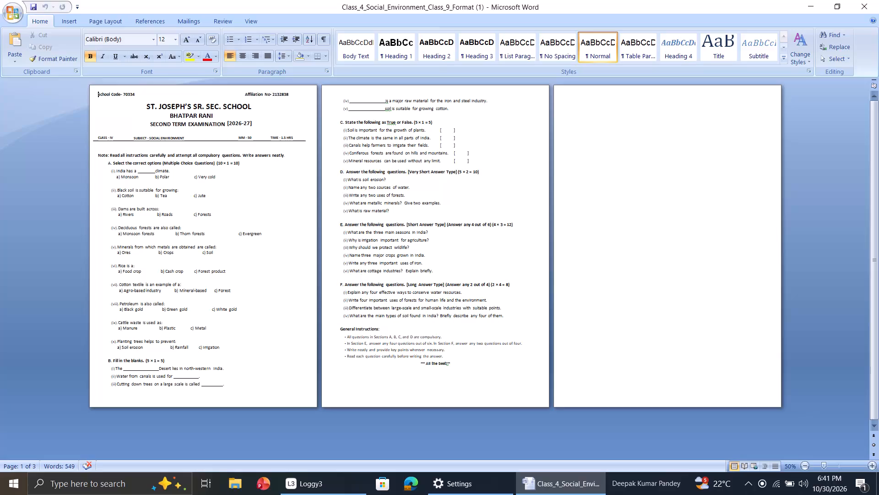
# Delete the multiple-choice question "Cattle waste is used as" with its options and the leftover blank line in Section A.
pyautogui.click(226, 346)
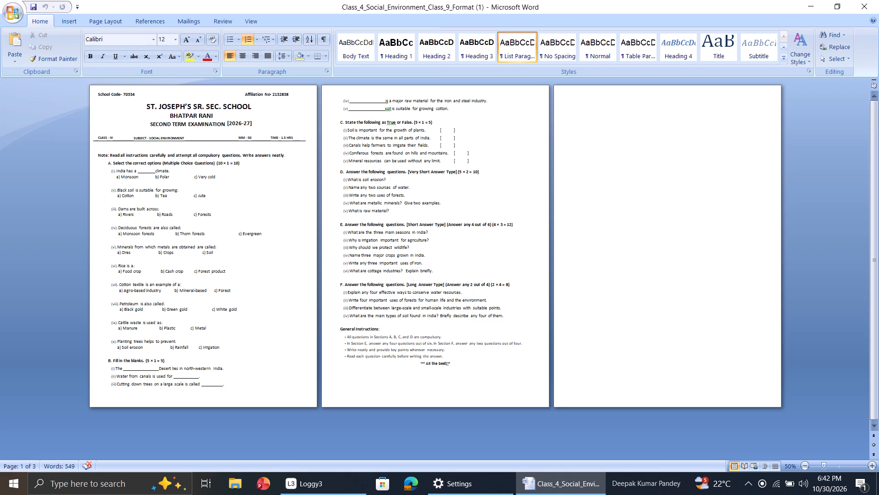
pyautogui.click(212, 330)
pyautogui.press('BackSpace')
pyautogui.press('BackSpace')
pyautogui.press('BackSpace')
pyautogui.press('BackSpace')
pyautogui.press('BackSpace')
pyautogui.press('BackSpace')
pyautogui.press('BackSpace')
pyautogui.press('BackSpace')
pyautogui.press('BackSpace')
pyautogui.press('BackSpace')
pyautogui.press('BackSpace')
pyautogui.press('BackSpace')
pyautogui.press('BackSpace')
pyautogui.press('BackSpace')
pyautogui.press('BackSpace')
pyautogui.press('BackSpace')
pyautogui.press('BackSpace')
pyautogui.press('BackSpace')
pyautogui.press('BackSpace')
pyautogui.press('BackSpace')
pyautogui.press('BackSpace')
pyautogui.press('BackSpace')
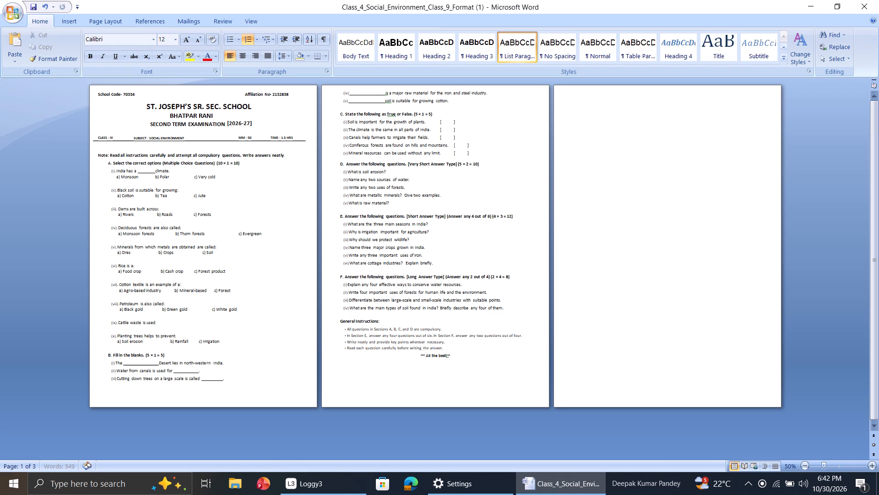
pyautogui.press('BackSpace')
pyautogui.press('BackSpace')
pyautogui.press('BackSpace')
pyautogui.press('BackSpace')
pyautogui.press('BackSpace')
pyautogui.press('BackSpace')
pyautogui.press('BackSpace')
pyautogui.press('BackSpace')
pyautogui.press('BackSpace')
pyautogui.press('BackSpace')
pyautogui.press('BackSpace')
pyautogui.press('BackSpace')
pyautogui.press('BackSpace')
pyautogui.press('BackSpace')
pyautogui.press('BackSpace')
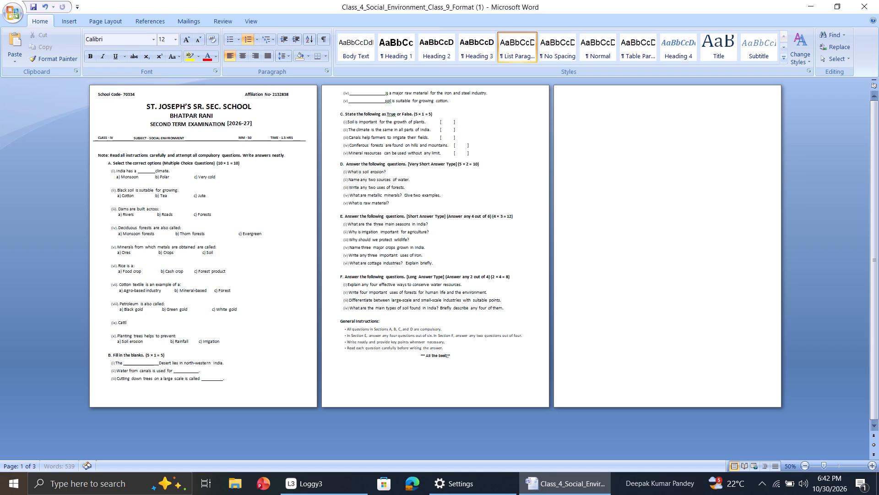
pyautogui.press('BackSpace')
pyautogui.press('BackSpace')
pyautogui.press('BackSpace')
pyautogui.press('BackSpace')
pyautogui.press('BackSpace')
pyautogui.press('BackSpace')
pyautogui.press('BackSpace')
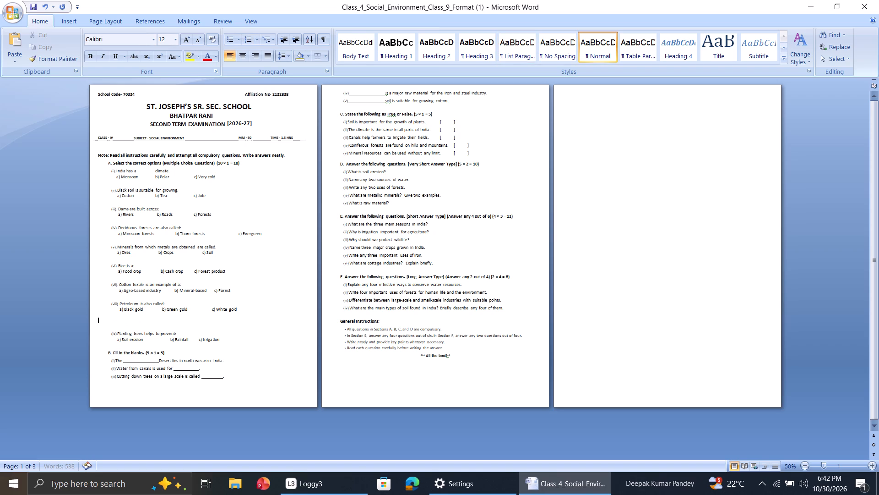
pyautogui.press('BackSpace')
pyautogui.press('BackSpace')
pyautogui.press('BackSpace')
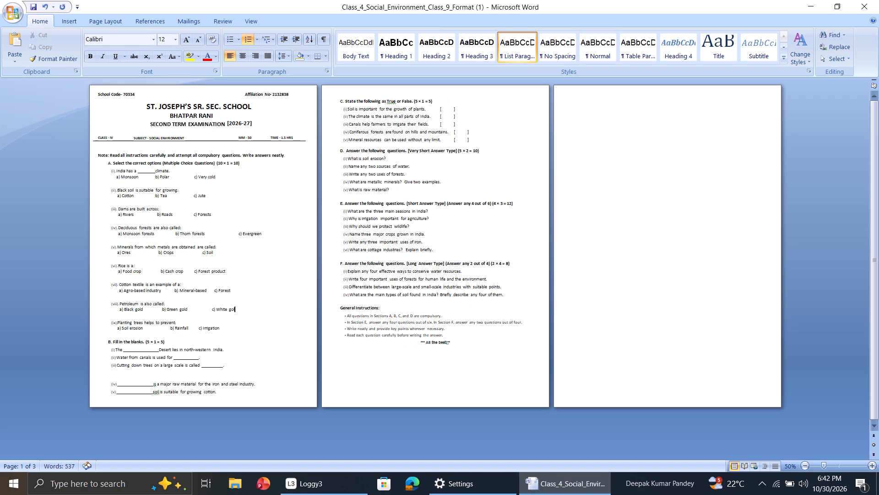
pyautogui.hotkey('ctrl', 'z')
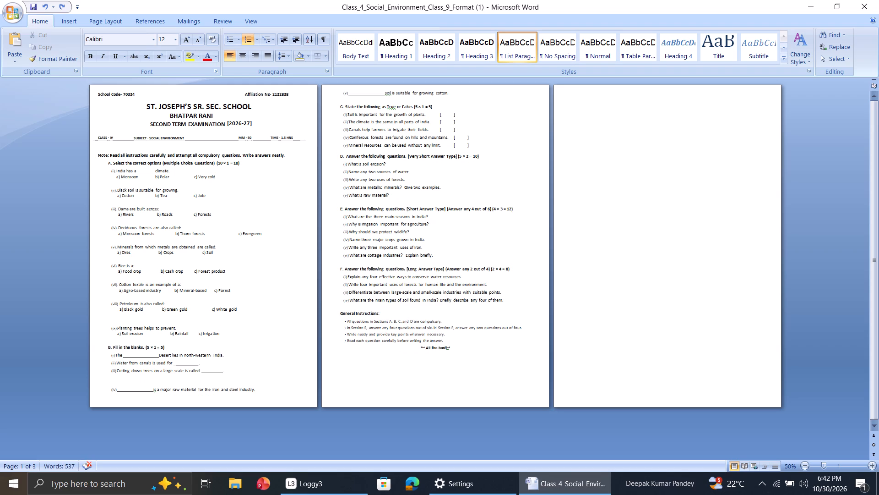
pyautogui.press('BackSpace')
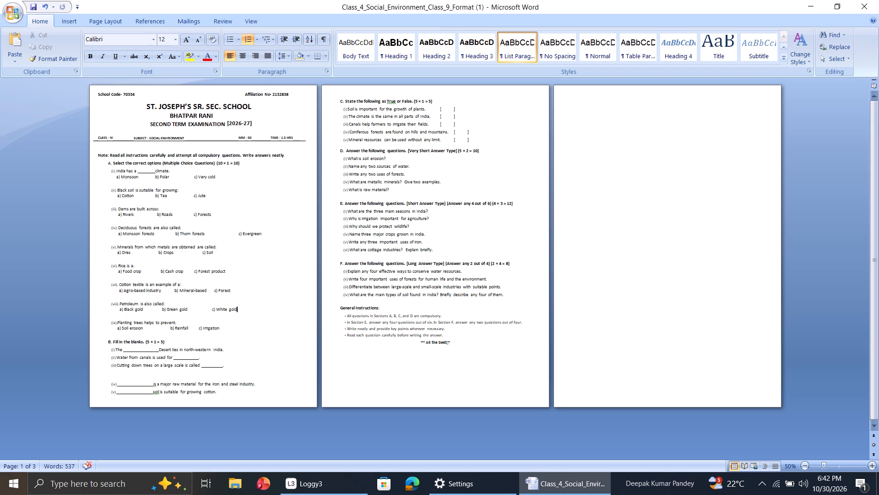
# Delete the multiple-choice question "Black soil is suitable for growing" with its options and the leftover blank line in Section A.
pyautogui.click(214, 196)
pyautogui.press('BackSpace')
pyautogui.press('BackSpace')
pyautogui.press('BackSpace')
pyautogui.press('BackSpace')
pyautogui.press('BackSpace')
pyautogui.press('BackSpace')
pyautogui.press('BackSpace')
pyautogui.press('BackSpace')
pyautogui.press('BackSpace')
pyautogui.press('BackSpace')
pyautogui.press('BackSpace')
pyautogui.press('BackSpace')
pyautogui.press('BackSpace')
pyautogui.press('BackSpace')
pyautogui.press('BackSpace')
pyautogui.press('BackSpace')
pyautogui.press('BackSpace')
pyautogui.press('BackSpace')
pyautogui.press('BackSpace')
pyautogui.press('BackSpace')
pyautogui.press('BackSpace')
pyautogui.press('BackSpace')
pyautogui.press('BackSpace')
pyautogui.press('BackSpace')
pyautogui.press('BackSpace')
pyautogui.press('BackSpace')
pyautogui.press('BackSpace')
pyautogui.press('BackSpace')
pyautogui.press('BackSpace')
pyautogui.press('BackSpace')
pyautogui.press('BackSpace')
pyautogui.press('BackSpace')
pyautogui.press('BackSpace')
pyautogui.press('BackSpace')
pyautogui.press('BackSpace')
pyautogui.press('BackSpace')
pyautogui.press('BackSpace')
pyautogui.press('BackSpace')
pyautogui.press('BackSpace')
pyautogui.press('BackSpace')
pyautogui.press('BackSpace')
pyautogui.press('BackSpace')
pyautogui.press('BackSpace')
pyautogui.press('BackSpace')
pyautogui.press('BackSpace')
pyautogui.press('BackSpace')
pyautogui.press('BackSpace')
pyautogui.press('BackSpace')
pyautogui.press('BackSpace')
pyautogui.press('BackSpace')
pyautogui.press('BackSpace')
pyautogui.press('BackSpace')
pyautogui.press('BackSpace')
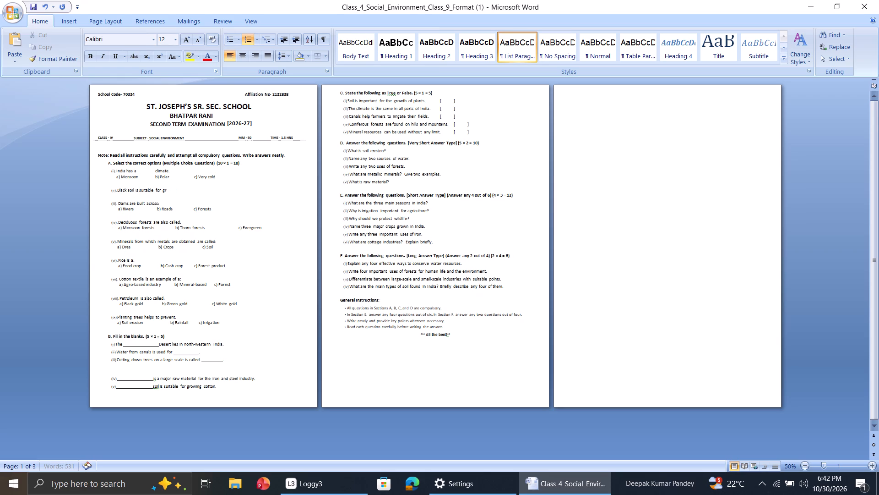
pyautogui.press('BackSpace')
pyautogui.press('BackSpace')
pyautogui.press('BackSpace')
pyautogui.press('BackSpace')
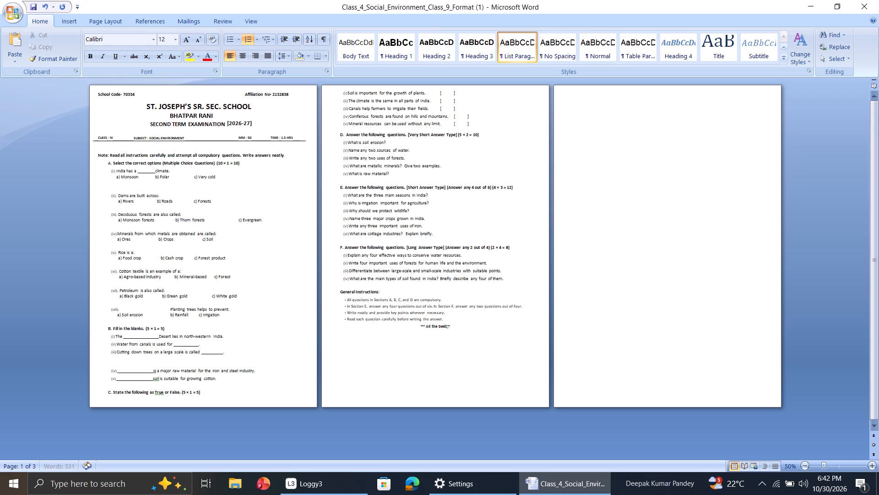
pyautogui.press('BackSpace')
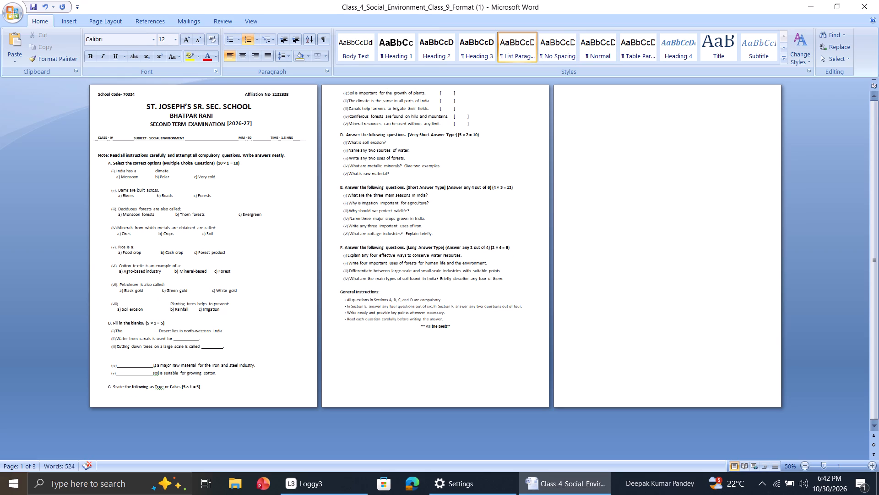
# Delete the multiple-choice question "Deciduous forests are also called" with its options and the leftover blank line in Section A.
pyautogui.click(272, 212)
pyautogui.press('BackSpace')
pyautogui.press('BackSpace')
pyautogui.press('BackSpace')
pyautogui.press('BackSpace')
pyautogui.press('BackSpace')
pyautogui.press('BackSpace')
pyautogui.press('BackSpace')
pyautogui.press('BackSpace')
pyautogui.press('BackSpace')
pyautogui.press('BackSpace')
pyautogui.press('BackSpace')
pyautogui.press('BackSpace')
pyautogui.press('BackSpace')
pyautogui.press('BackSpace')
pyautogui.press('BackSpace')
pyautogui.press('BackSpace')
pyautogui.press('BackSpace')
pyautogui.press('BackSpace')
pyautogui.press('BackSpace')
pyautogui.press('BackSpace')
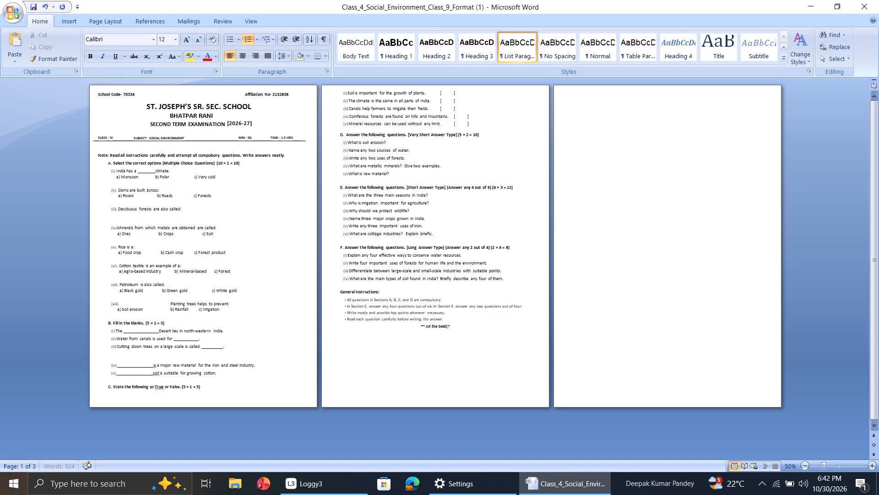
pyautogui.press('BackSpace')
pyautogui.press('BackSpace')
pyautogui.press('BackSpace')
pyautogui.press('BackSpace')
pyautogui.press('BackSpace')
pyautogui.press('BackSpace')
pyautogui.press('BackSpace')
pyautogui.press('BackSpace')
pyautogui.press('BackSpace')
pyautogui.press('BackSpace')
pyautogui.press('BackSpace')
pyautogui.press('BackSpace')
pyautogui.press('BackSpace')
pyautogui.press('BackSpace')
pyautogui.press('BackSpace')
pyautogui.press('BackSpace')
pyautogui.press('BackSpace')
pyautogui.press('BackSpace')
pyautogui.press('BackSpace')
pyautogui.press('BackSpace')
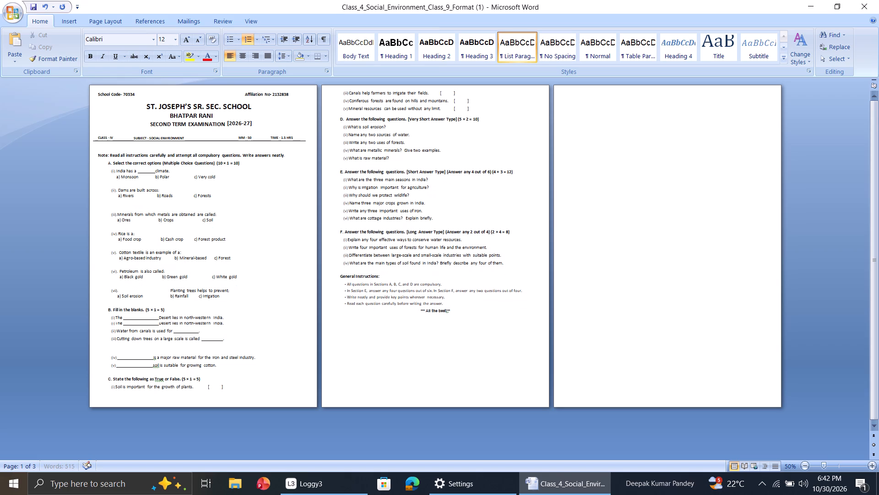
pyautogui.press('BackSpace')
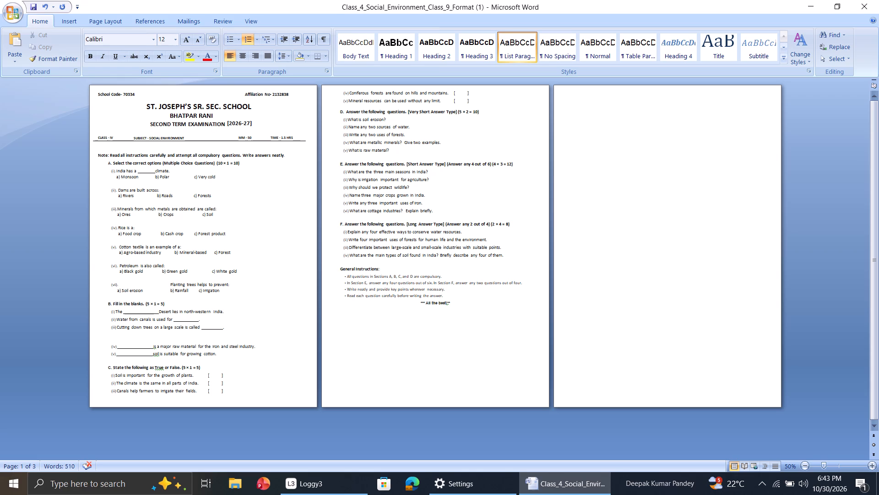
# Delete the multiple-choice question "India has a ____ climate" with its options and the leftover empty numbered line in Section A.
pyautogui.click(222, 176)
pyautogui.press('BackSpace')
pyautogui.press('BackSpace')
pyautogui.press('BackSpace')
pyautogui.press('BackSpace')
pyautogui.press('BackSpace')
pyautogui.press('BackSpace')
pyautogui.press('BackSpace')
pyautogui.press('BackSpace')
pyautogui.press('BackSpace')
pyautogui.press('BackSpace')
pyautogui.press('BackSpace')
pyautogui.press('BackSpace')
pyautogui.press('BackSpace')
pyautogui.press('BackSpace')
pyautogui.press('BackSpace')
pyautogui.press('BackSpace')
pyautogui.press('BackSpace')
pyautogui.press('BackSpace')
pyautogui.press('BackSpace')
pyautogui.press('BackSpace')
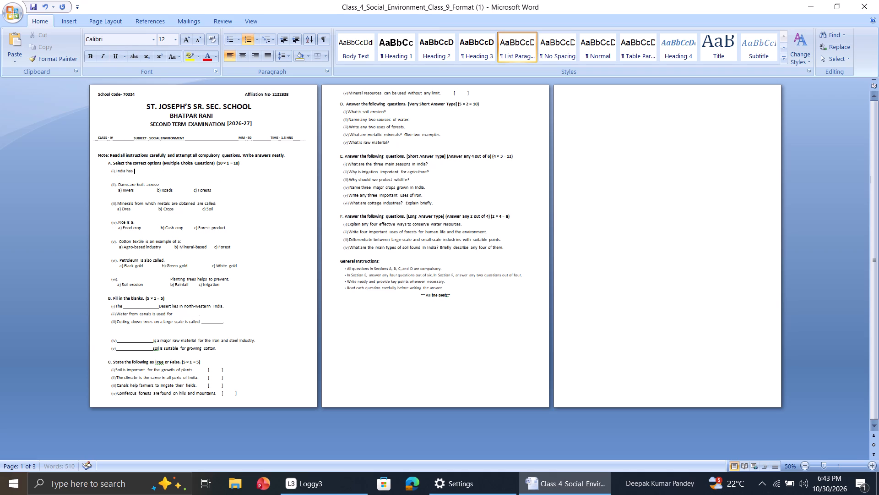
pyautogui.press('BackSpace')
pyautogui.press('BackSpace')
pyautogui.press('BackSpace')
pyautogui.press('BackSpace')
pyautogui.press('BackSpace')
pyautogui.press('BackSpace')
pyautogui.press('BackSpace')
pyautogui.press('BackSpace')
pyautogui.press('BackSpace')
pyautogui.press('BackSpace')
pyautogui.press('BackSpace')
pyautogui.press('BackSpace')
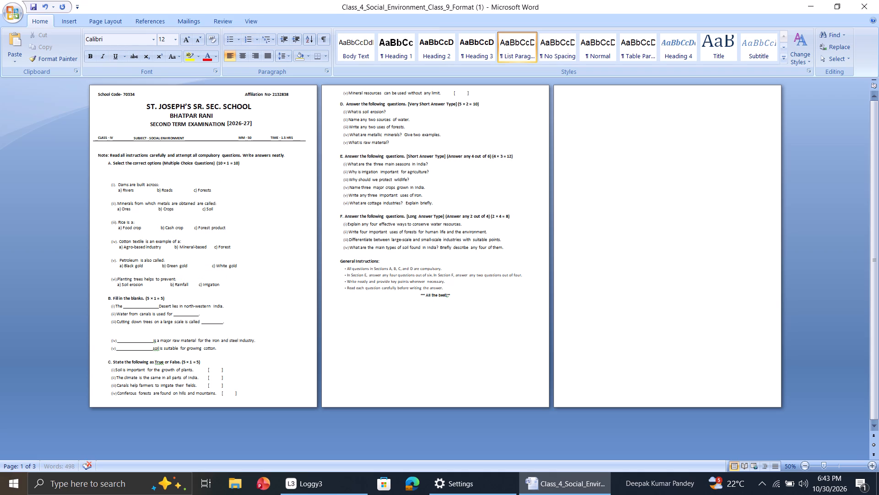
pyautogui.press('BackSpace')
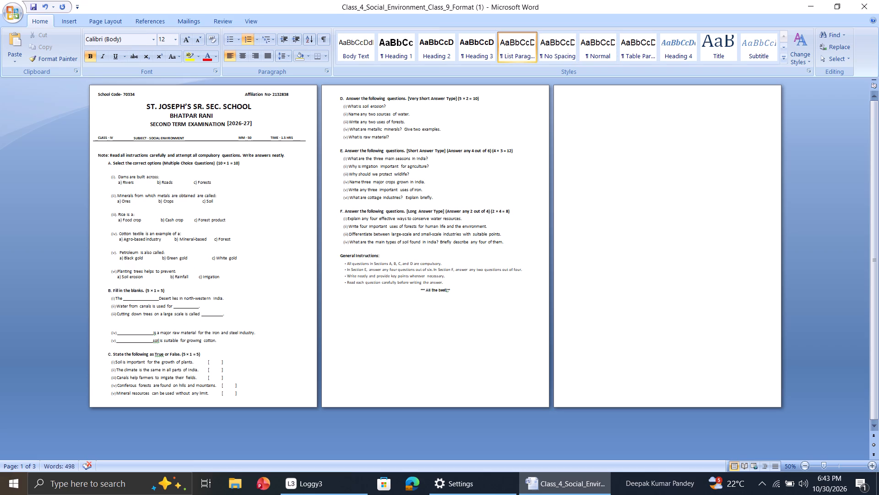
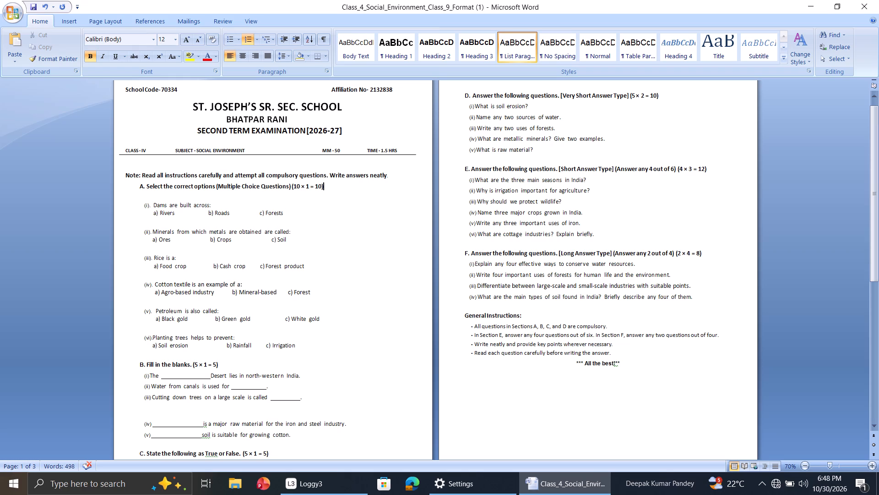
# Delete the multiple-choice question "Planting trees helps to prevent" with its options and the leftover blank line in Section A.
pyautogui.click(302, 347)
pyautogui.press('BackSpace')
pyautogui.press('BackSpace')
pyautogui.press('BackSpace')
pyautogui.press('BackSpace')
pyautogui.press('BackSpace')
pyautogui.press('BackSpace')
pyautogui.press('BackSpace')
pyautogui.press('BackSpace')
pyautogui.press('BackSpace')
pyautogui.press('BackSpace')
pyautogui.press('BackSpace')
pyautogui.press('BackSpace')
pyautogui.press('BackSpace')
pyautogui.press('BackSpace')
pyautogui.press('BackSpace')
pyautogui.press('BackSpace')
pyautogui.press('BackSpace')
pyautogui.press('BackSpace')
pyautogui.press('BackSpace')
pyautogui.press('BackSpace')
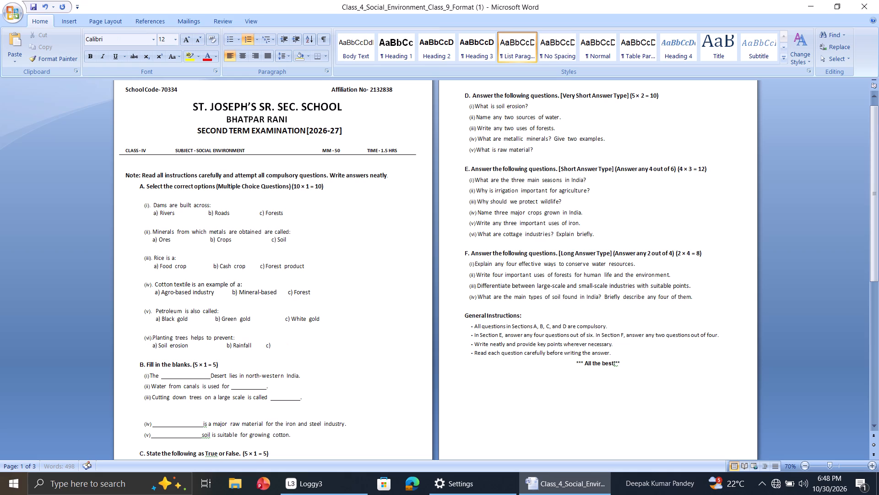
pyautogui.press('BackSpace')
pyautogui.press('BackSpace')
pyautogui.press('BackSpace')
pyautogui.press('BackSpace')
pyautogui.press('BackSpace')
pyautogui.press('BackSpace')
pyautogui.press('BackSpace')
pyautogui.press('BackSpace')
pyautogui.press('BackSpace')
pyautogui.press('BackSpace')
pyautogui.press('BackSpace')
pyautogui.press('BackSpace')
pyautogui.press('BackSpace')
pyautogui.press('BackSpace')
pyautogui.press('BackSpace')
pyautogui.press('BackSpace')
pyautogui.press('BackSpace')
pyautogui.press('BackSpace')
pyautogui.press('BackSpace')
pyautogui.press('BackSpace')
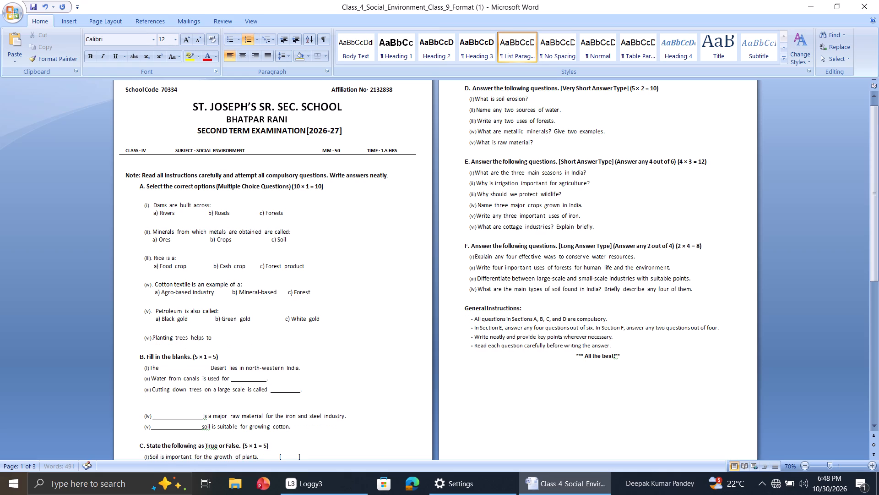
pyautogui.press('BackSpace')
pyautogui.press('BackSpace')
pyautogui.press('BackSpace')
pyautogui.press('BackSpace')
pyautogui.press('BackSpace')
pyautogui.press('BackSpace')
pyautogui.press('BackSpace')
pyautogui.press('BackSpace')
pyautogui.press('BackSpace')
pyautogui.press('BackSpace')
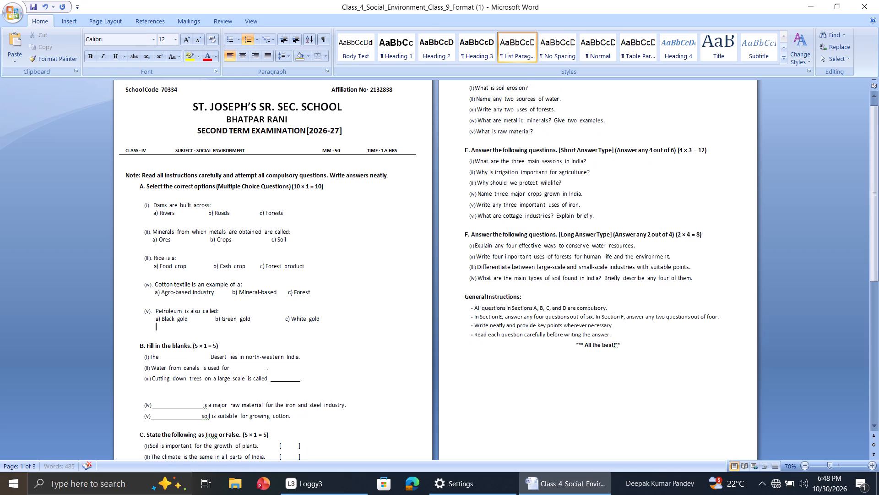
pyautogui.press('BackSpace')
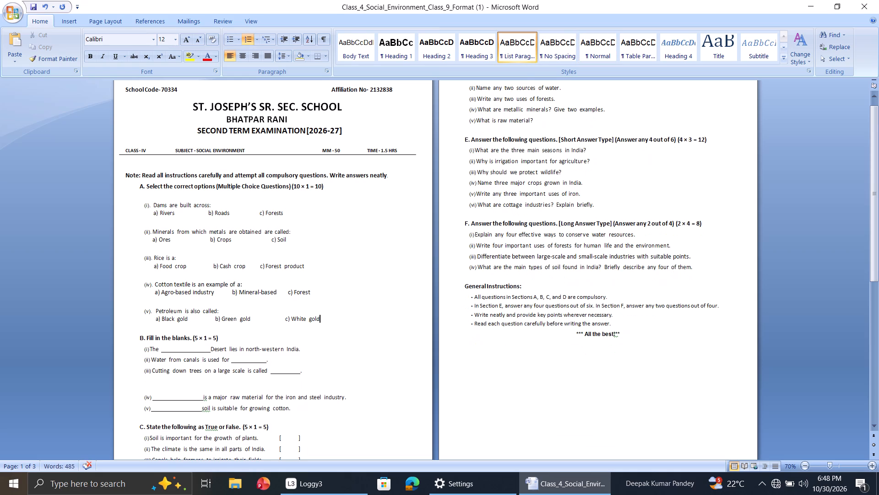
# Insert spaces before the marks bracket in the Section A heading so it sits near the page's right margin.
pyautogui.click(290, 188)
pyautogui.press('space')
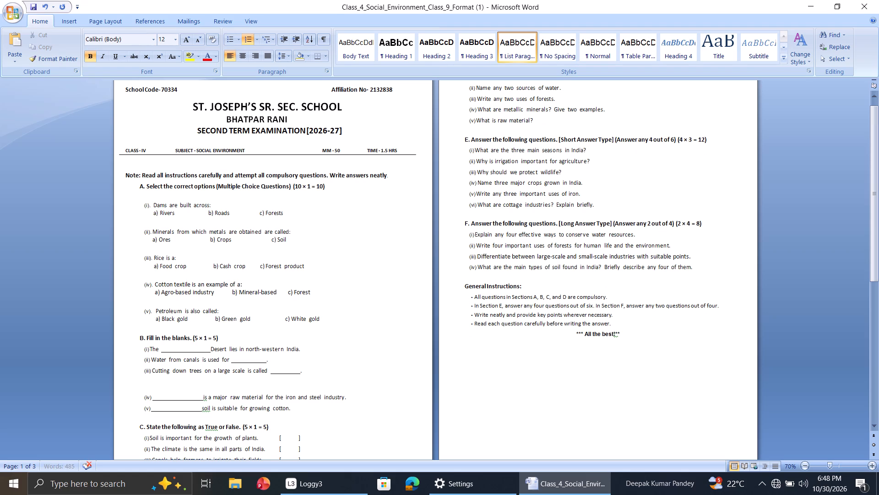
pyautogui.press('space')
pyautogui.press('space')
pyautogui.press('space')
pyautogui.press('space')
pyautogui.press('space')
pyautogui.press('space')
pyautogui.press('space')
pyautogui.press('space')
pyautogui.press('space')
pyautogui.press('space')
pyautogui.press('space')
pyautogui.press('space')
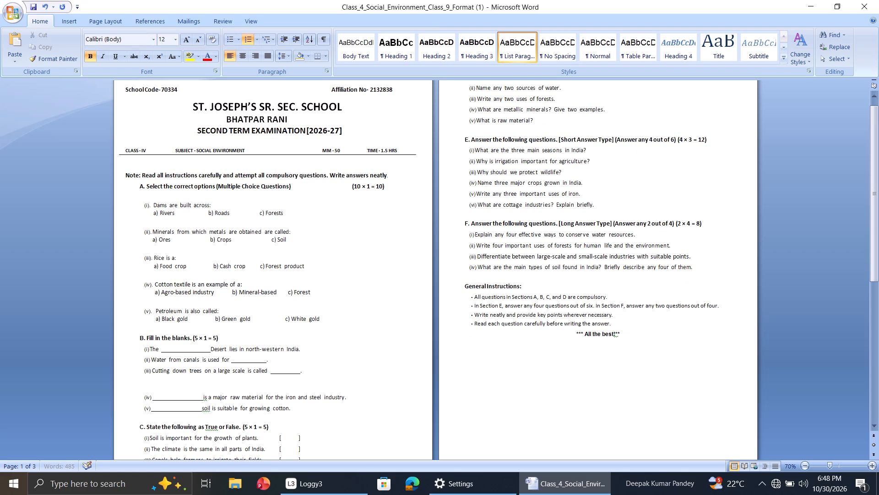
pyautogui.press('space')
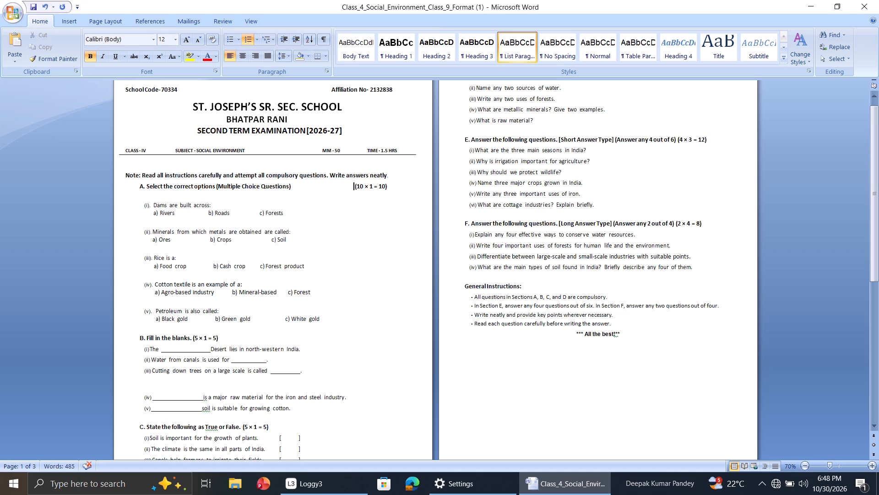
# Change the marks in the Section A heading to (5 × 1 = 5).
pyautogui.click(363, 186)
pyautogui.press('BackSpace')
pyautogui.press('BackSpace')
pyautogui.press('5')
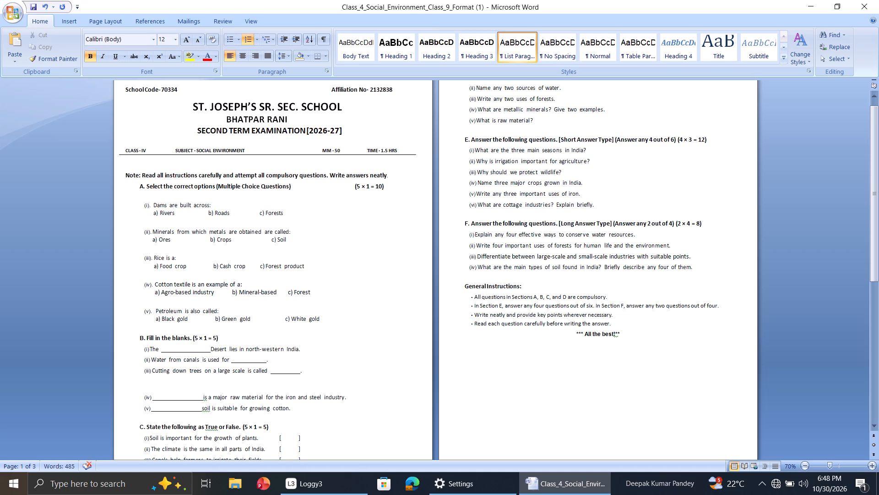
pyautogui.click(377, 185)
pyautogui.press('Right')
pyautogui.press('BackSpace')
pyautogui.press('BackSpace')
pyautogui.press('5')
# Make all five multiple-choice questions and their options in Section A bold.
pyautogui.moveTo(159, 262); pyautogui.dragTo(139, 218)
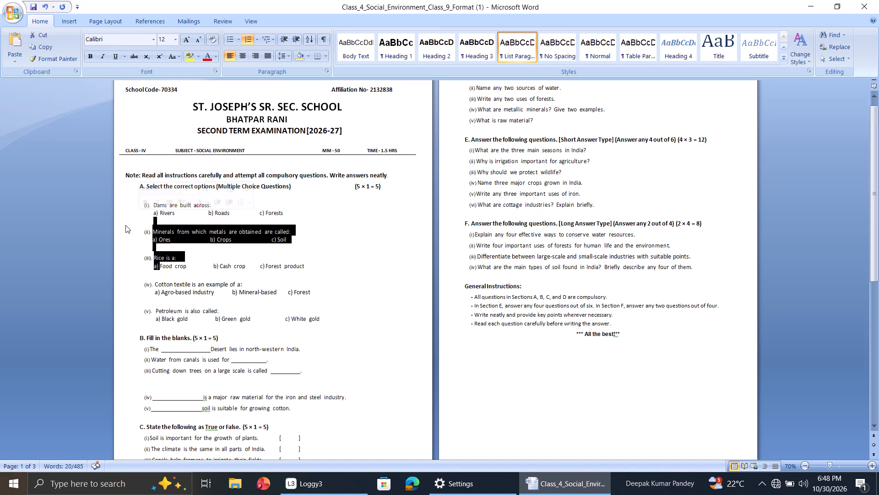
pyautogui.click(382, 280)
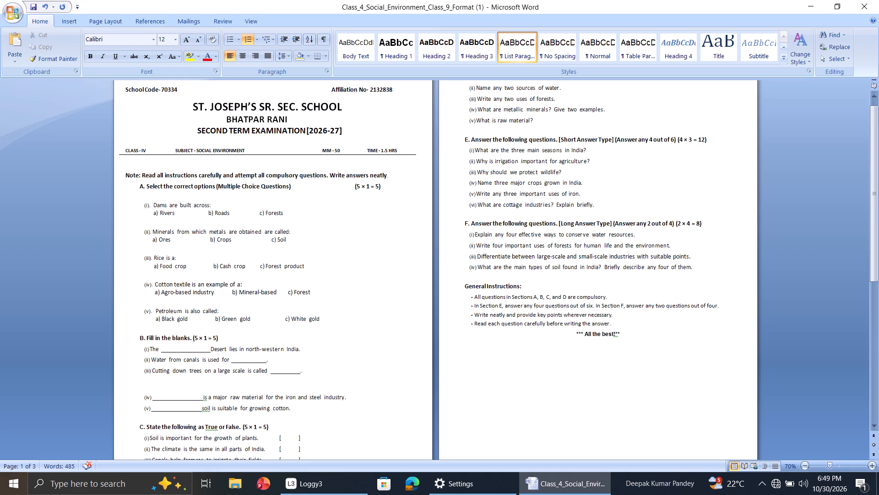
pyautogui.moveTo(141, 203); pyautogui.dragTo(142, 202)
pyautogui.moveTo(142, 202); pyautogui.dragTo(222, 266)
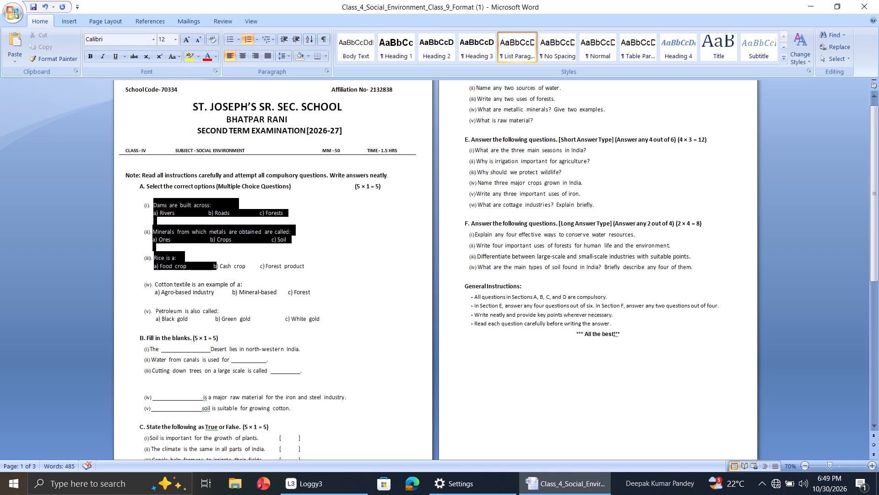
pyautogui.moveTo(222, 266); pyautogui.dragTo(323, 319)
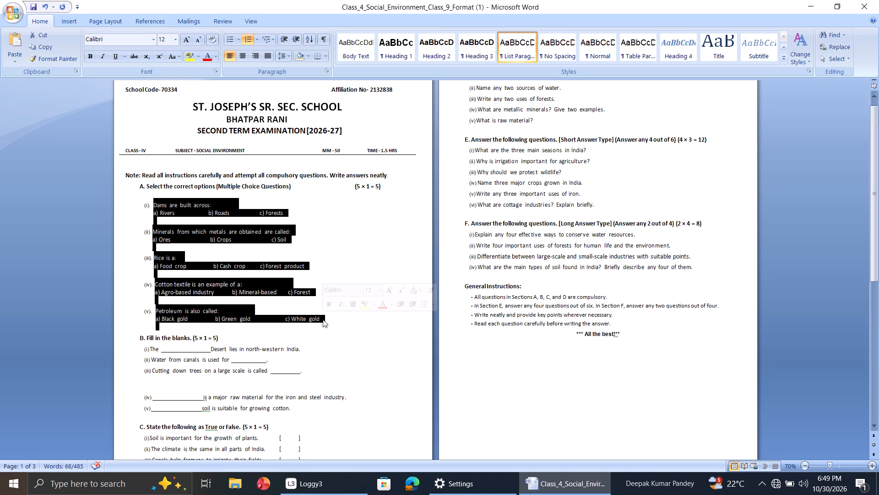
pyautogui.click(328, 308)
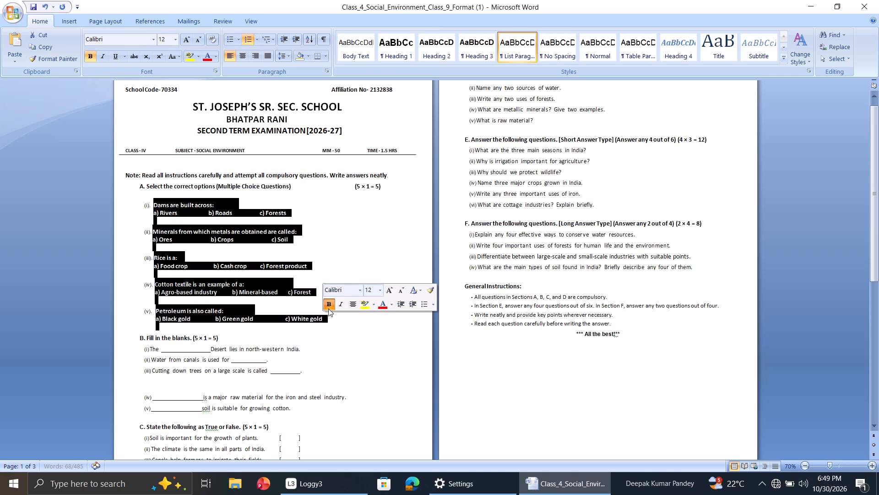
pyautogui.click(128, 265)
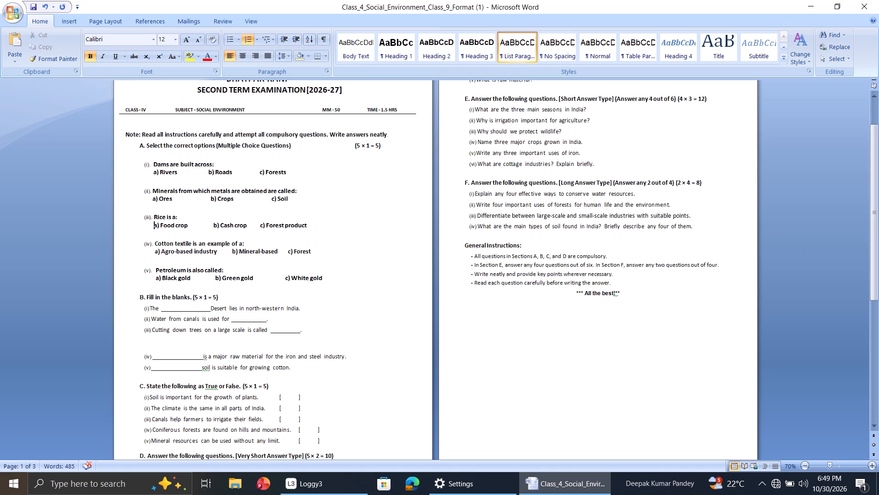
# Insert spaces before the marks bracket in the Section B heading so it sits roughly below Section A's marks.
pyautogui.click(191, 298)
pyautogui.press('space')
pyautogui.press('space')
pyautogui.press('space')
pyautogui.press('space')
pyautogui.press('space')
pyautogui.press('space')
pyautogui.press('space')
pyautogui.press('space')
pyautogui.press('space')
pyautogui.press('space')
pyautogui.press('space')
pyautogui.press('space')
pyautogui.press('space')
pyautogui.press('space')
pyautogui.press('space')
pyautogui.press('space')
pyautogui.press('space')
pyautogui.press('space')
pyautogui.press('space')
pyautogui.press('space')
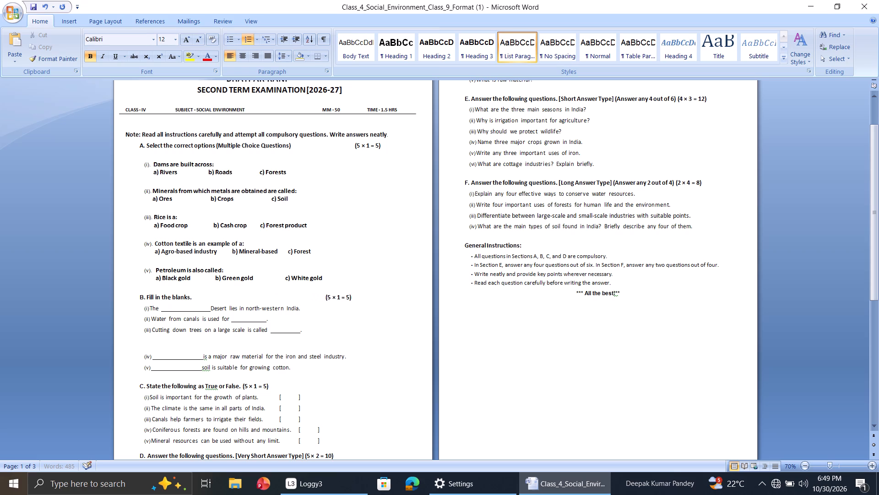
pyautogui.press('space')
pyautogui.press('space')
pyautogui.press('space')
pyautogui.press('space')
pyautogui.press('space')
pyautogui.press('space')
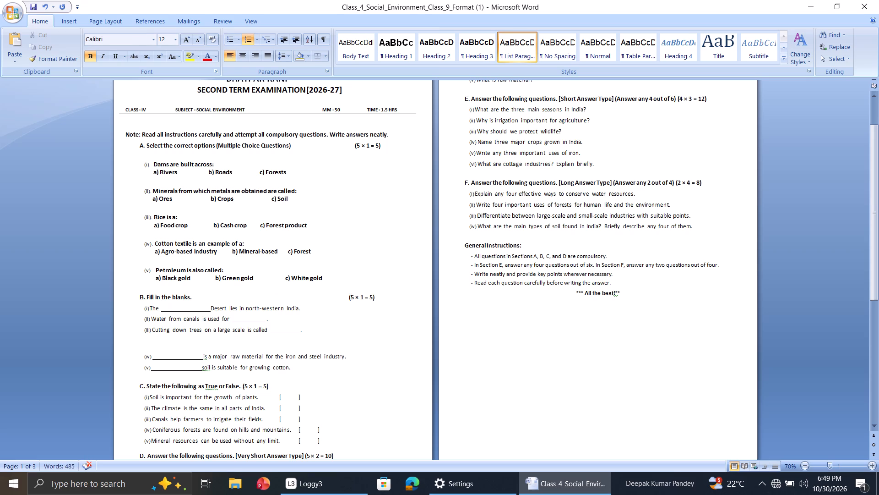
# Make all five fill-in-the-blank questions in Section B bold.
pyautogui.moveTo(141, 308); pyautogui.dragTo(162, 322)
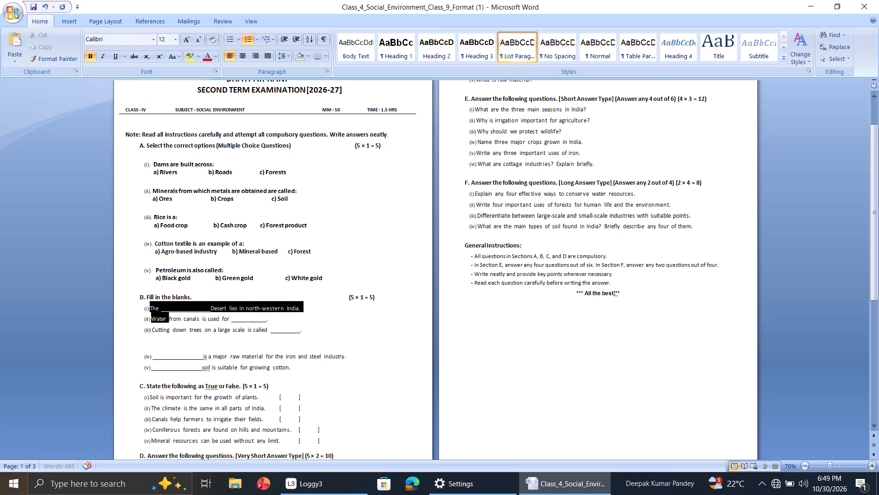
pyautogui.moveTo(162, 322); pyautogui.dragTo(257, 371)
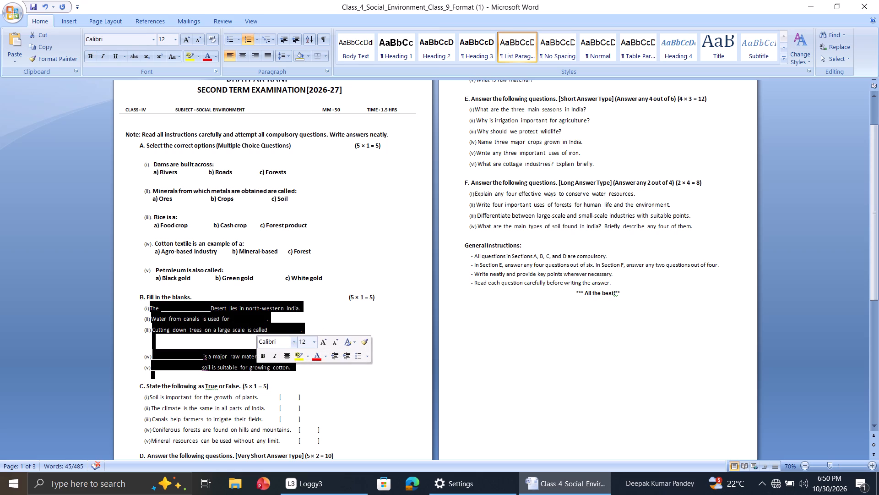
pyautogui.click(261, 353)
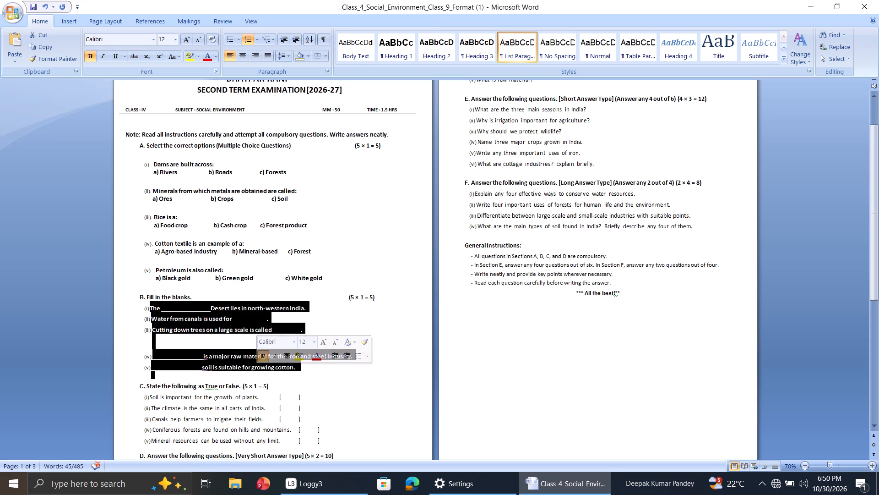
pyautogui.click(374, 385)
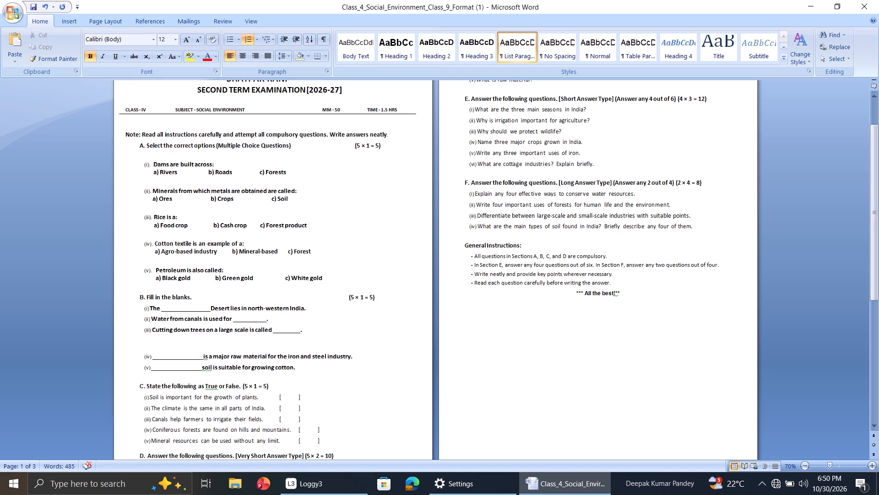
# Remove the blank space between fill-in-the-blank questions (iii) and (iv) in Section B.
pyautogui.click(143, 356)
pyautogui.press('Left')
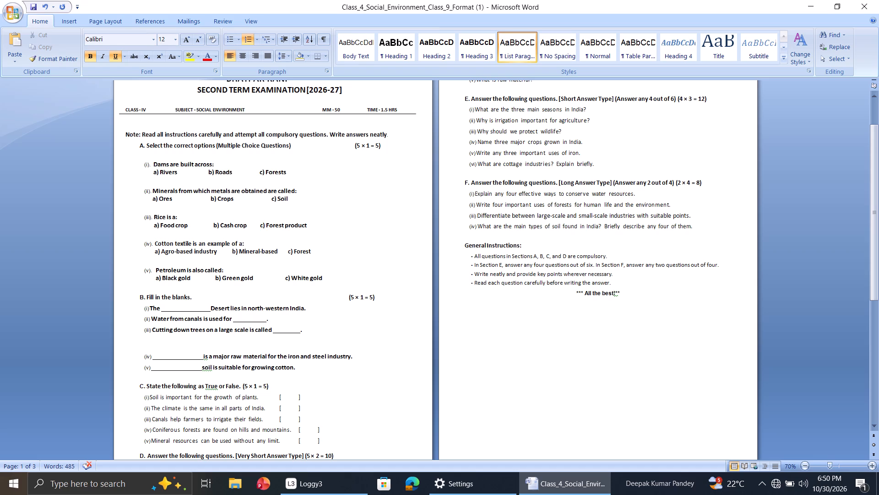
pyautogui.click(186, 343)
pyautogui.press('BackSpace')
pyautogui.press('BackSpace')
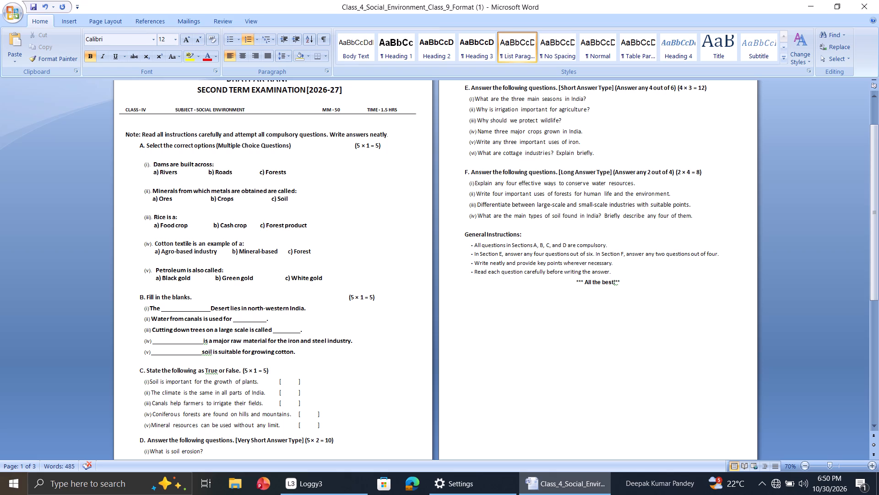
# Insert spaces before the answer brackets of true/false statement (i) in Section C to shift them further along the line.
pyautogui.click(277, 382)
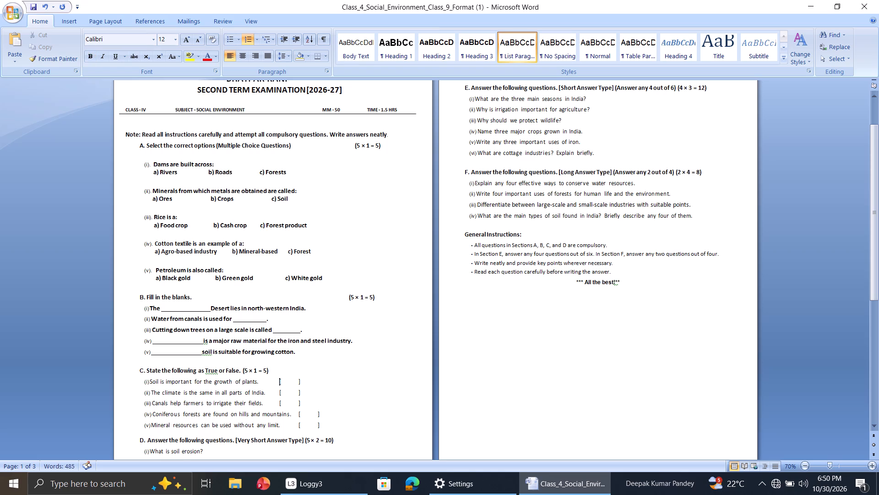
pyautogui.press('space')
pyautogui.press('space')
pyautogui.press('space')
pyautogui.press('space')
pyautogui.press('space')
pyautogui.press('space')
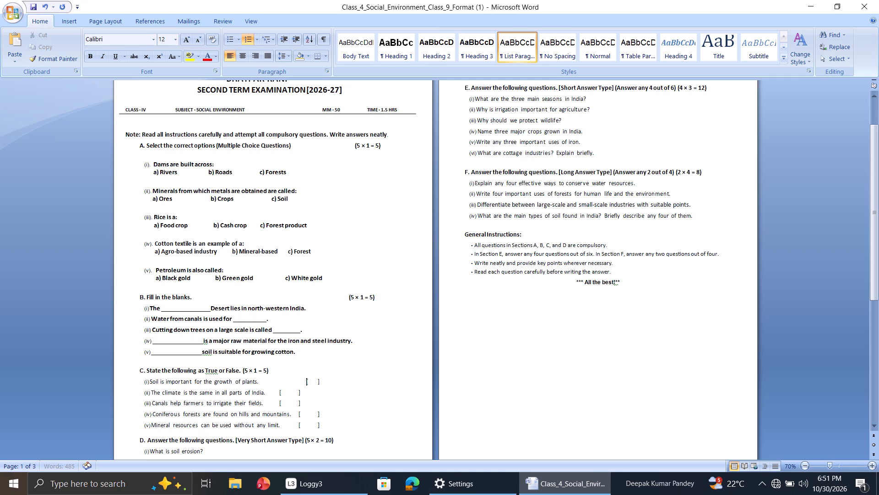
pyautogui.press('space')
pyautogui.press('space')
pyautogui.press('space')
pyautogui.press('space')
pyautogui.press('space')
pyautogui.press('space')
pyautogui.press('space')
# Insert spaces before the answer brackets of true/false statement (ii) so they line up under those of statement (i).
pyautogui.click(276, 393)
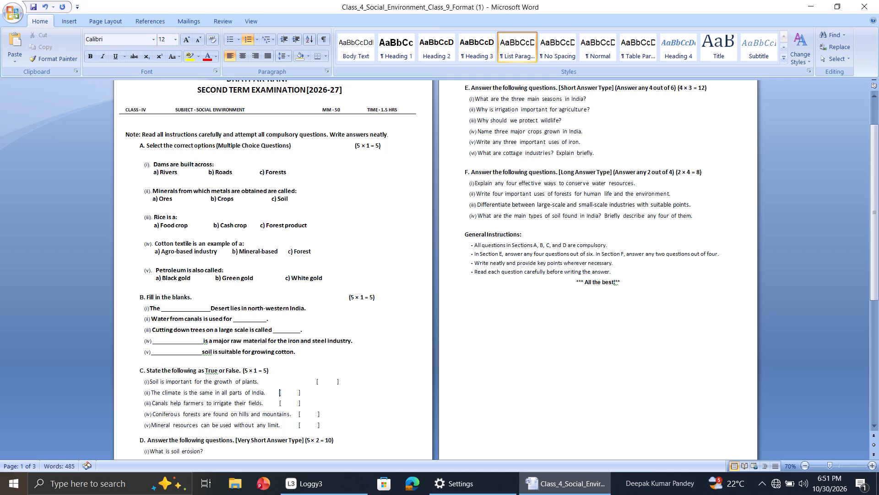
pyautogui.press('space')
pyautogui.press('space')
pyautogui.press('space')
pyautogui.press('space')
pyautogui.press('space')
pyautogui.press('space')
pyautogui.press('space')
pyautogui.press('space')
pyautogui.press('space')
pyautogui.press('space')
pyautogui.press('space')
pyautogui.press('space')
pyautogui.press('space')
pyautogui.press('space')
pyautogui.press('space')
pyautogui.press('space')
pyautogui.press('space')
pyautogui.press('space')
pyautogui.press('space')
pyautogui.press('space')
pyautogui.press('space')
pyautogui.press('space')
pyautogui.press('space')
pyautogui.press('space')
pyautogui.press('space')
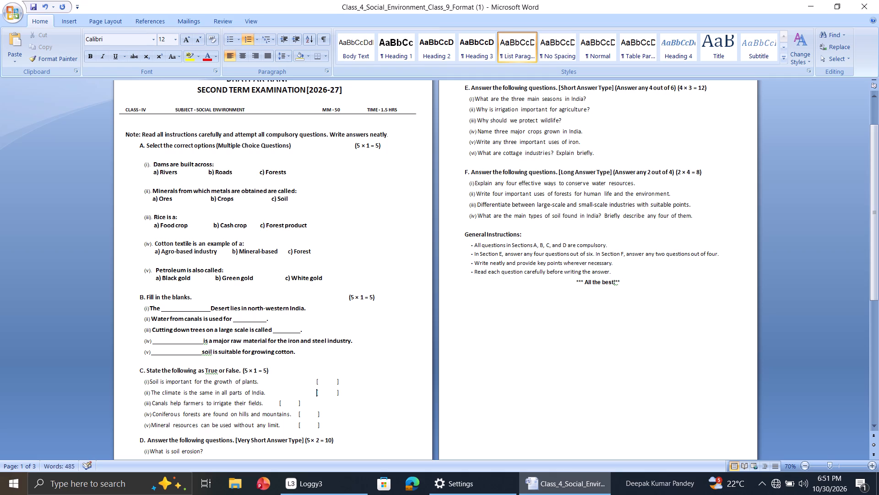
# Space out the answer brackets of true/false statement (iii) so they line up under those of statement (ii).
pyautogui.click(272, 402)
pyautogui.press('space')
pyautogui.press('space')
pyautogui.press('space')
pyautogui.press('space')
pyautogui.press('space')
pyautogui.press('space')
pyautogui.press('space')
pyautogui.press('space')
pyautogui.press('space')
pyautogui.press('space')
pyautogui.press('space')
pyautogui.press('space')
pyautogui.press('space')
pyautogui.press('space')
pyautogui.press('space')
pyautogui.press('space')
pyautogui.press('space')
pyautogui.press('space')
pyautogui.press('space')
pyautogui.press('space')
pyautogui.press('space')
pyautogui.press('space')
pyautogui.press('BackSpace')
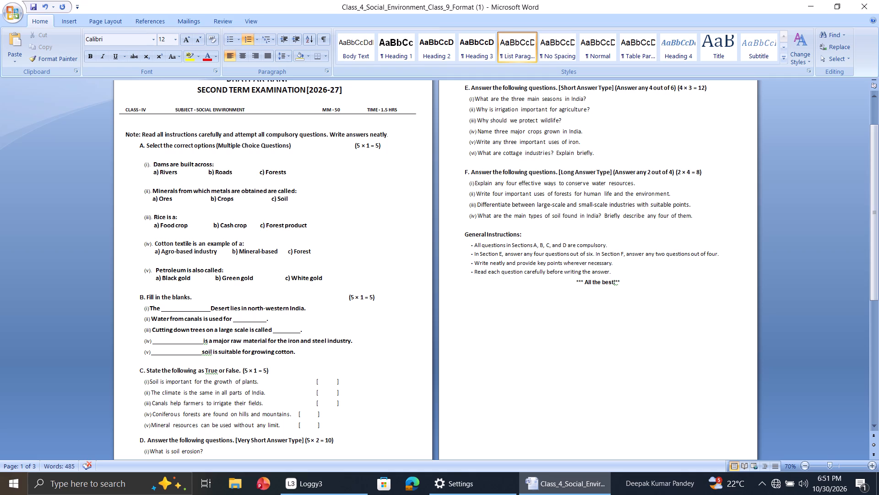
# Space out the answer brackets of true/false statement (iv) to sit roughly under those of statement (iii).
pyautogui.click(295, 413)
pyautogui.press('space')
pyautogui.press('space')
pyautogui.press('space')
pyautogui.press('space')
pyautogui.press('space')
pyautogui.press('space')
pyautogui.press('space')
pyautogui.press('space')
pyautogui.press('space')
pyautogui.press('space')
pyautogui.press('space')
pyautogui.press('space')
pyautogui.press('space')
pyautogui.press('space')
pyautogui.press('space')
pyautogui.press('BackSpace')
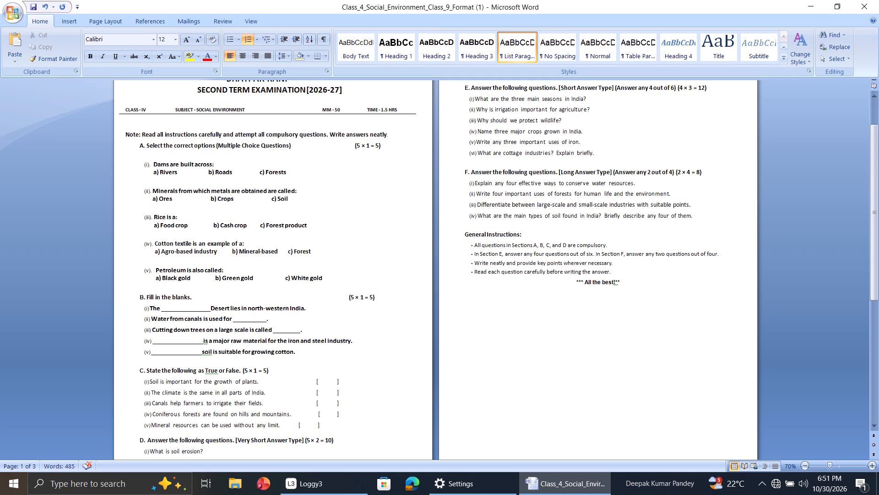
# Space out the answer brackets of true/false statement (v) so they line up with the bracket column above.
pyautogui.click(297, 425)
pyautogui.press('space')
pyautogui.press('space')
pyautogui.press('space')
pyautogui.press('space')
pyautogui.press('space')
pyautogui.press('space')
pyautogui.press('space')
pyautogui.press('space')
pyautogui.press('space')
pyautogui.press('space')
pyautogui.press('space')
pyautogui.press('space')
pyautogui.press('space')
pyautogui.press('space')
pyautogui.press('space')
pyautogui.press('space')
pyautogui.press('space')
pyautogui.press('BackSpace')
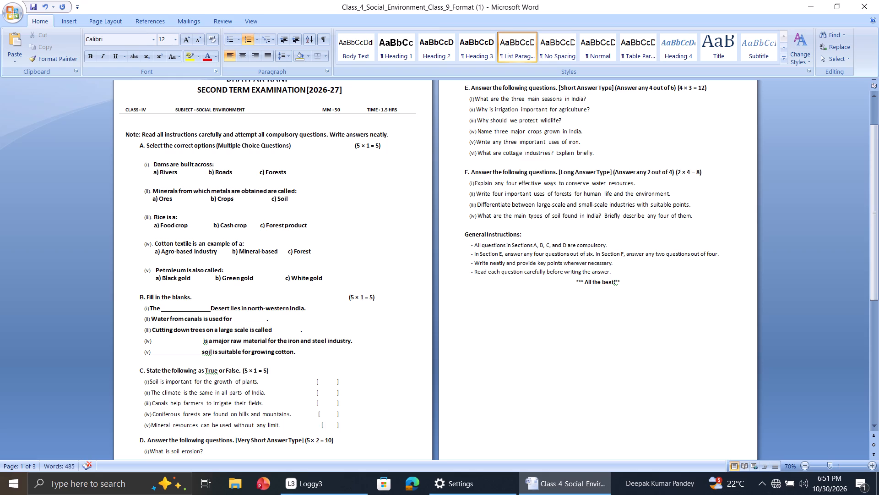
pyautogui.press('BackSpace')
pyautogui.press('BackSpace')
pyautogui.press('BackSpace')
# Remove one space before the answer brackets of true/false statement (iv) to align them with the bracket column.
pyautogui.click(318, 414)
pyautogui.press('BackSpace')
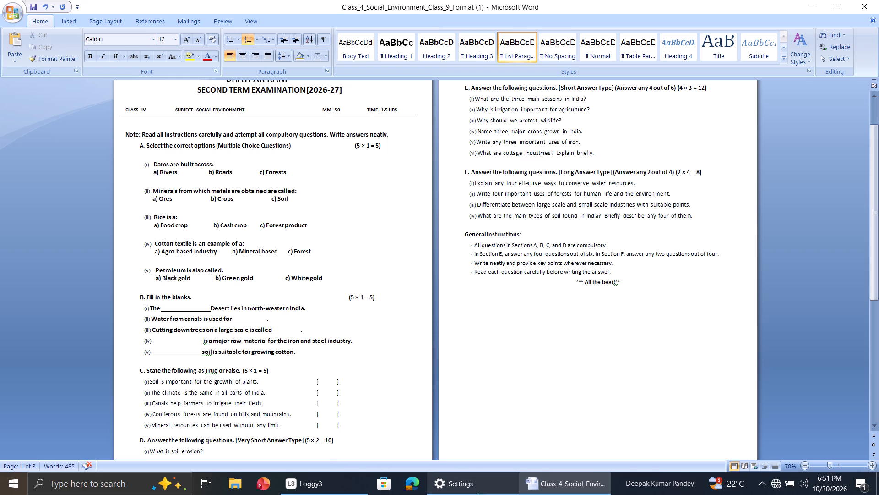
# Insert spaces before the (5 × 1 = 5) marks in the Section C heading to move them out near the page's right margin.
pyautogui.click(242, 371)
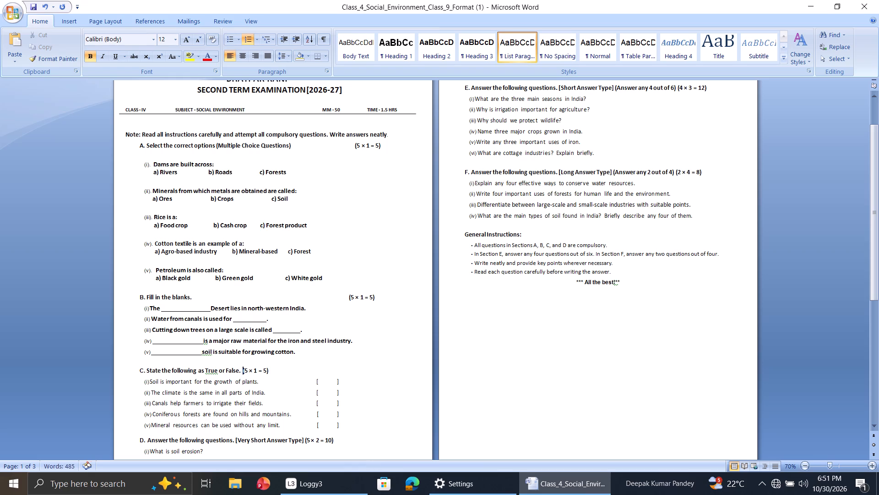
pyautogui.press('space')
pyautogui.press('space')
pyautogui.press('space')
pyautogui.press('space')
pyautogui.press('space')
pyautogui.press('space')
pyautogui.press('space')
pyautogui.press('space')
pyautogui.press('space')
pyautogui.press('space')
pyautogui.press('space')
pyautogui.press('space')
pyautogui.press('space')
pyautogui.press('space')
pyautogui.press('space')
pyautogui.press('space')
pyautogui.press('space')
pyautogui.press('space')
pyautogui.press('space')
pyautogui.press('space')
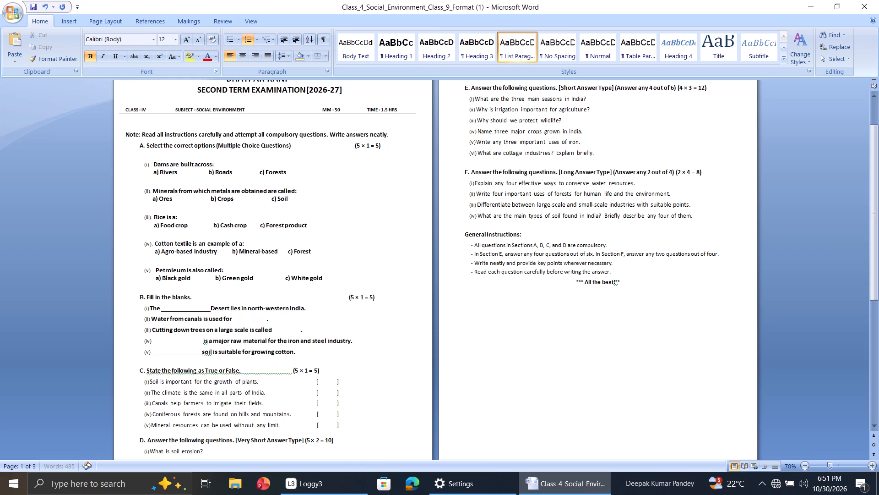
pyautogui.press('space')
pyautogui.press('space')
pyautogui.press('space')
pyautogui.press('space')
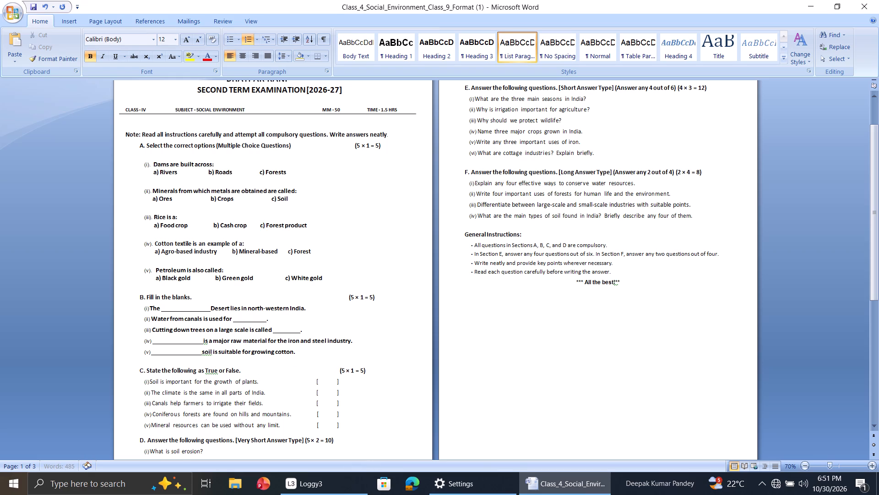
pyautogui.press('space')
pyautogui.press('space')
pyautogui.press('space')
pyautogui.press('space')
pyautogui.press('space')
pyautogui.press('space')
pyautogui.press('space')
pyautogui.press('space')
pyautogui.press('space')
pyautogui.press('space')
pyautogui.press('space')
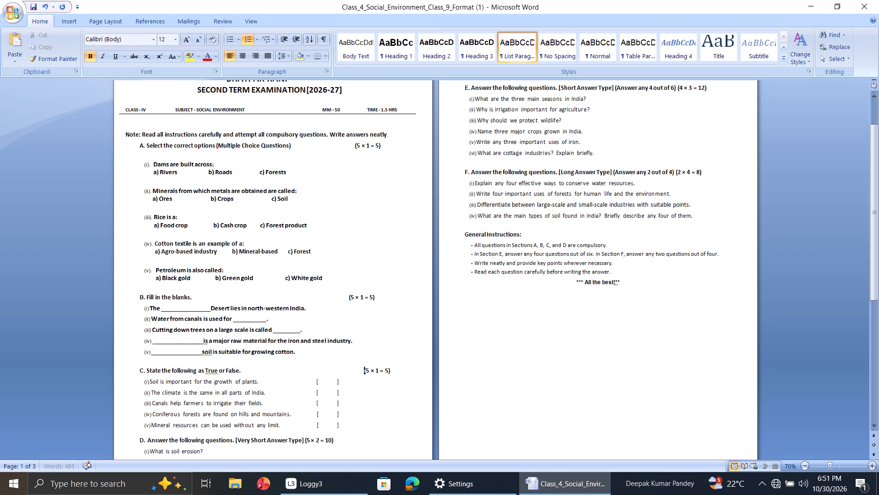
pyautogui.press('space')
pyautogui.press('space')
pyautogui.press('space')
pyautogui.press('space')
# Insert spaces before the (5 × 1 = 5) marks in the Section B heading so they sit roughly above Section C's marks.
pyautogui.click(346, 300)
pyautogui.press('space')
pyautogui.press('space')
pyautogui.press('space')
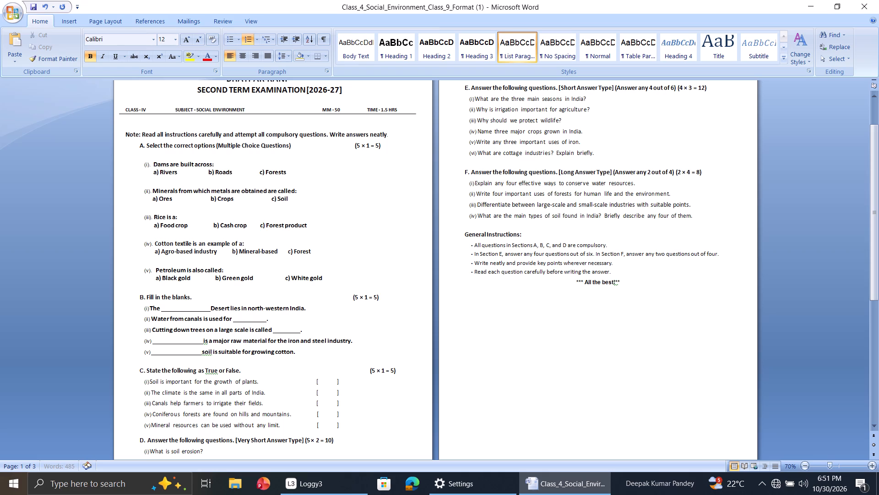
pyautogui.press('space')
pyautogui.press('space')
pyautogui.press('space')
# Insert spaces before the (5 × 1 = 5) marks in the Section A heading to align them with the marks of Sections B and C.
pyautogui.click(352, 145)
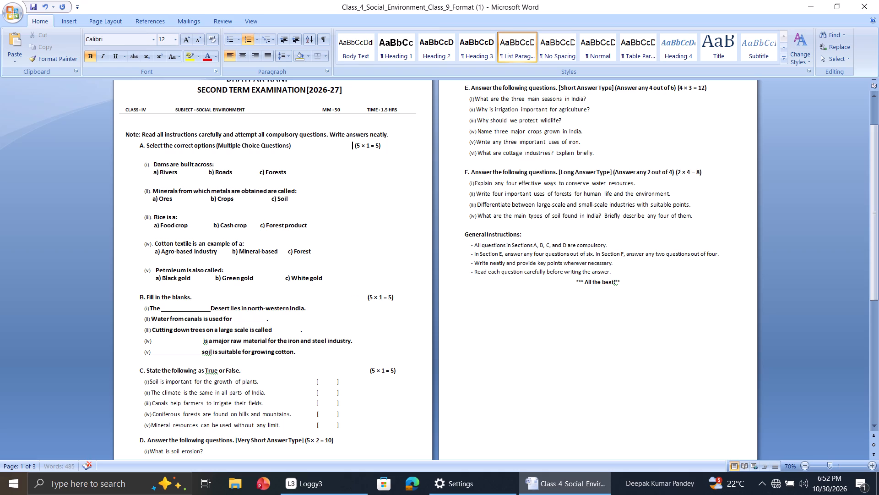
pyautogui.press('space')
pyautogui.press('space')
pyautogui.press('space')
pyautogui.press('space')
pyautogui.press('space')
pyautogui.press('space')
pyautogui.press('space')
pyautogui.press('space')
pyautogui.press('space')
pyautogui.press('space')
pyautogui.press('space')
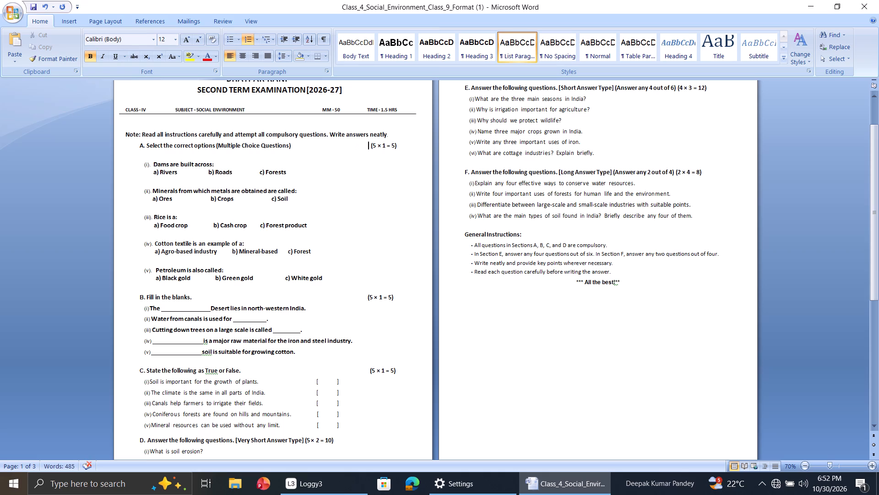
pyautogui.press('BackSpace')
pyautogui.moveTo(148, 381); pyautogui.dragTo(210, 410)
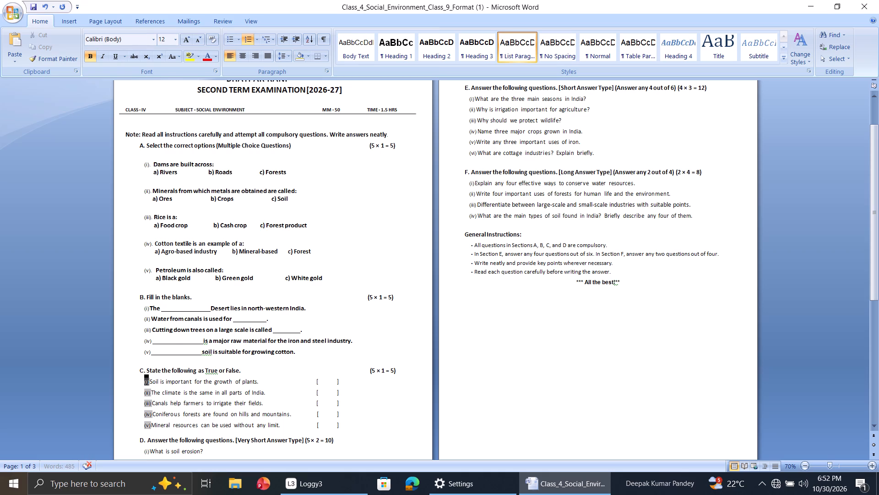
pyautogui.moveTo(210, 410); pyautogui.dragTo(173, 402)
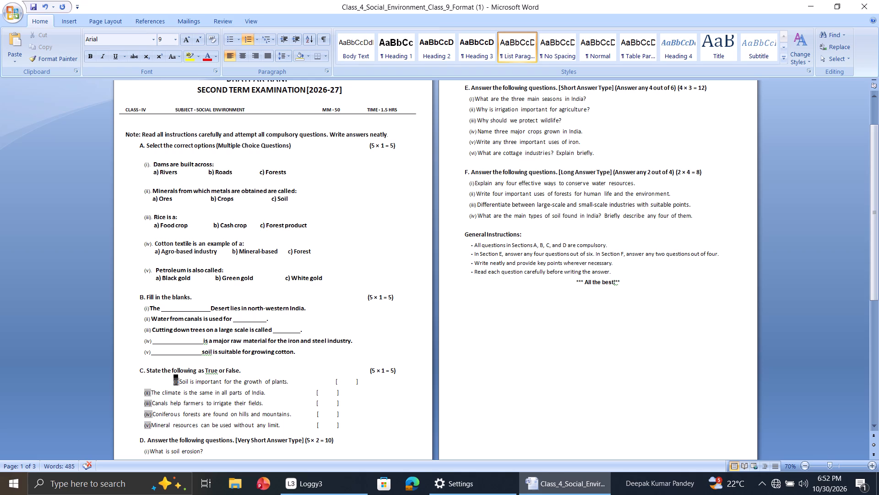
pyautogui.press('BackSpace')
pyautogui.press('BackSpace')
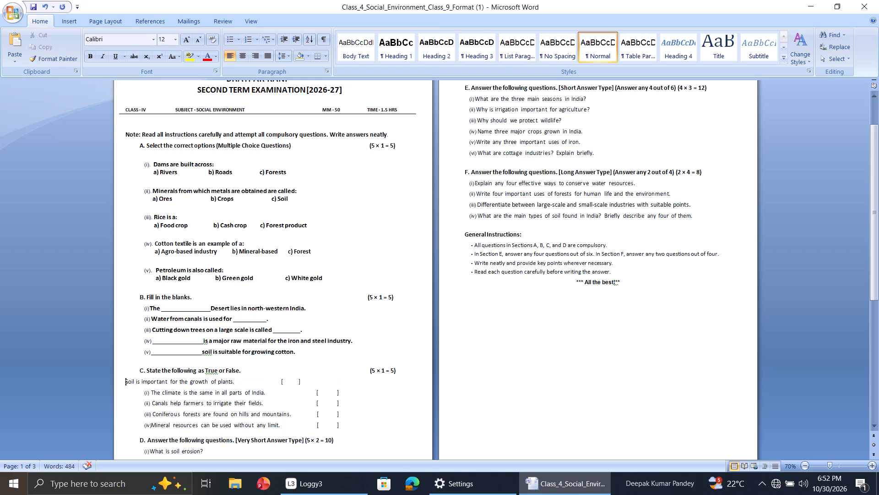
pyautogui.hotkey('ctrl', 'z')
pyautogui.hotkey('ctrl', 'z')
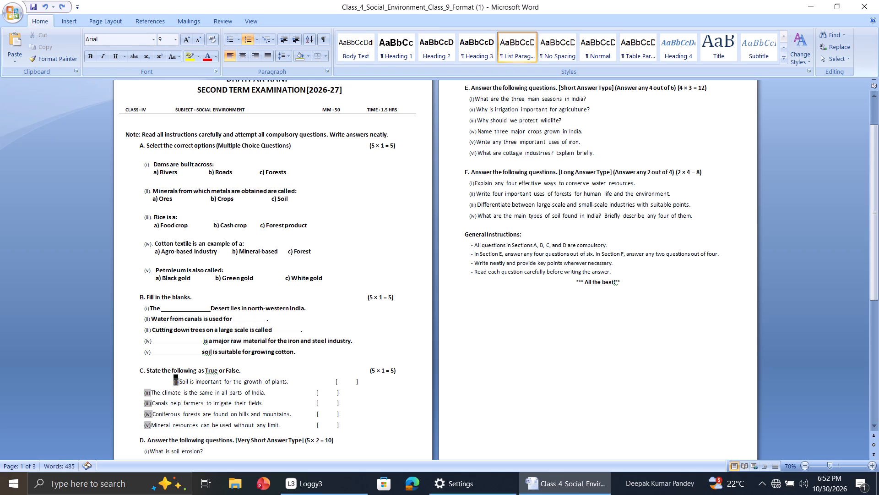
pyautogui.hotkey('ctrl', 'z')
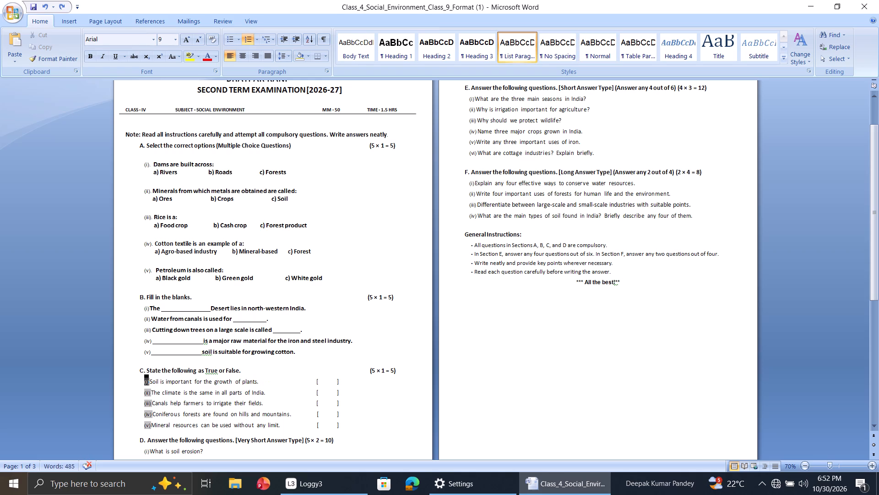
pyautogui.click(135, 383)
# Bold the five true/false statements in Section C, from "Soil is important" through "without any limit".
pyautogui.moveTo(150, 379); pyautogui.dragTo(239, 421)
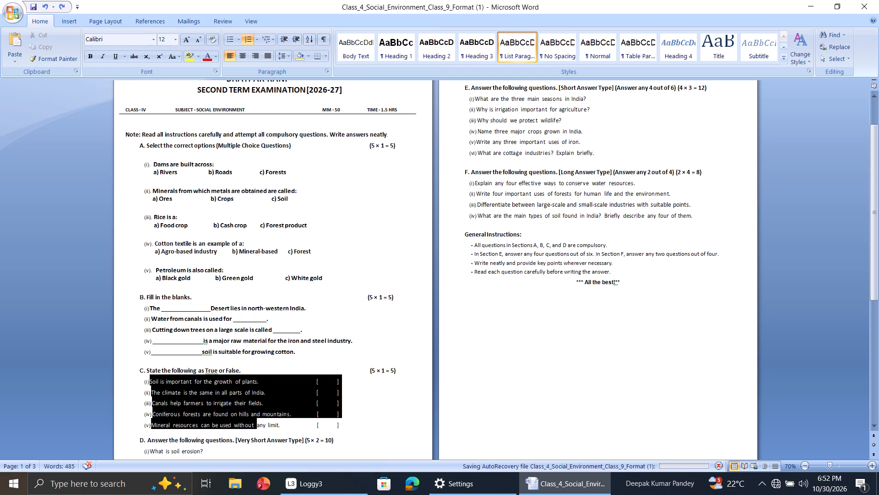
pyautogui.moveTo(239, 421); pyautogui.dragTo(278, 424)
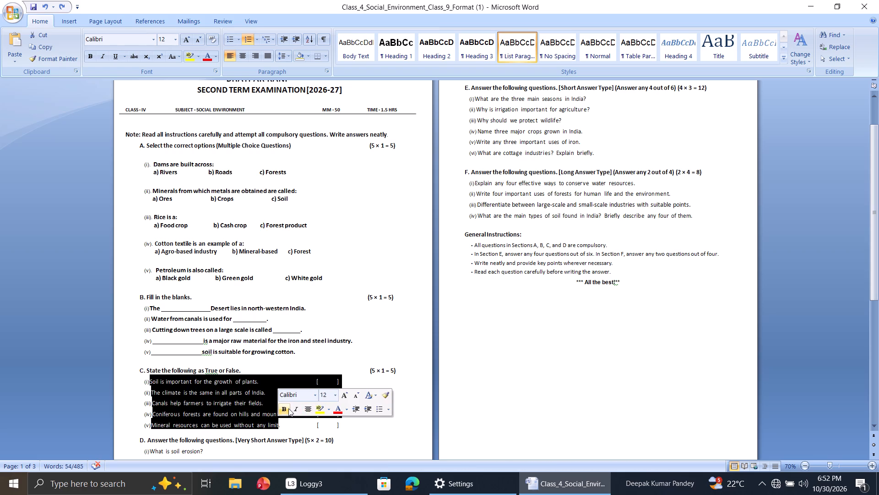
pyautogui.click(288, 408)
pyautogui.click(389, 358)
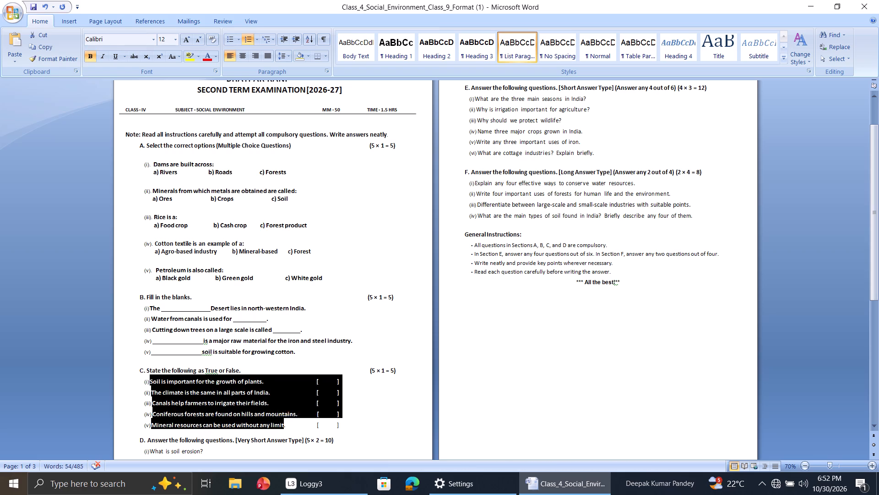
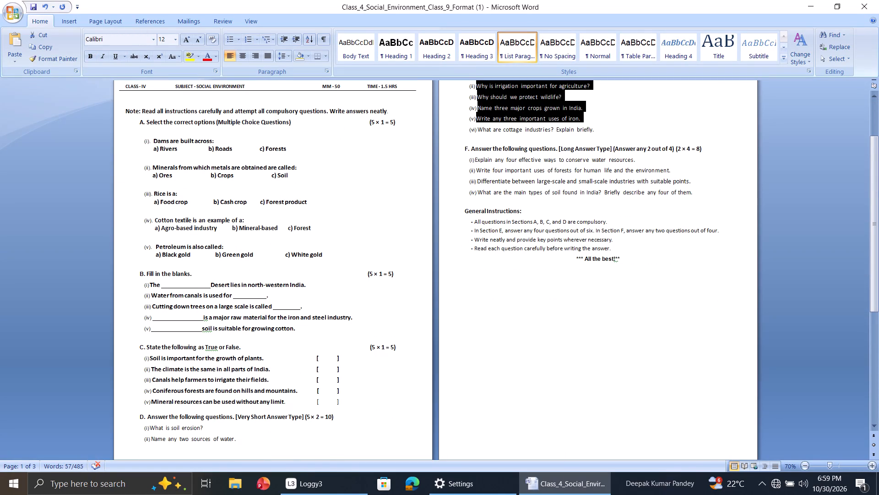
# Bold the five very short answer questions in Section D, from "What is soil erosion?" through "What is raw material?".
pyautogui.moveTo(141, 425); pyautogui.dragTo(161, 432)
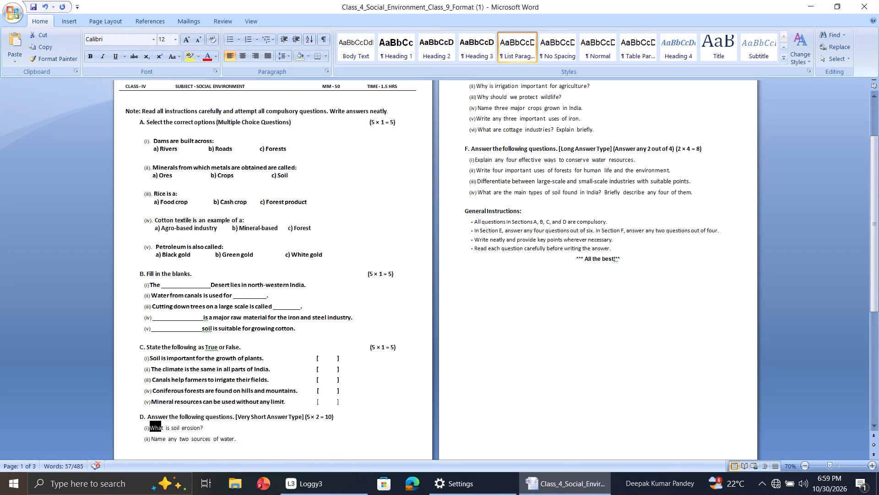
pyautogui.moveTo(161, 432); pyautogui.dragTo(235, 442)
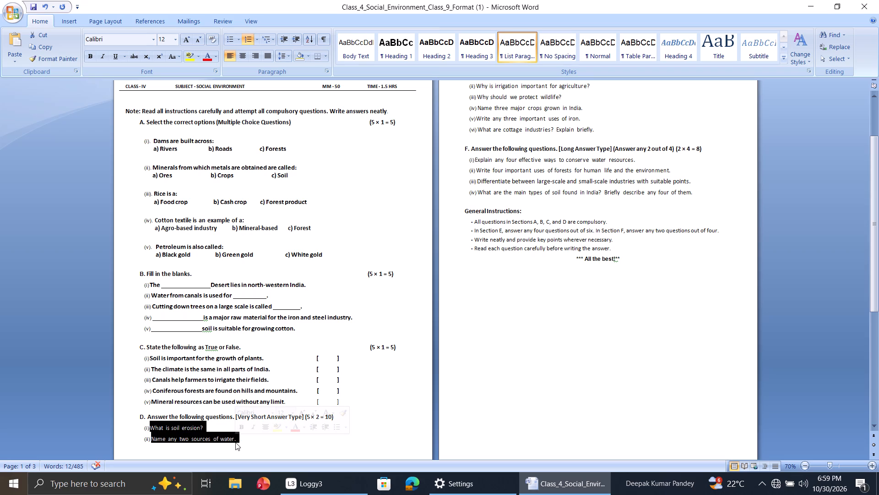
pyautogui.click(239, 430)
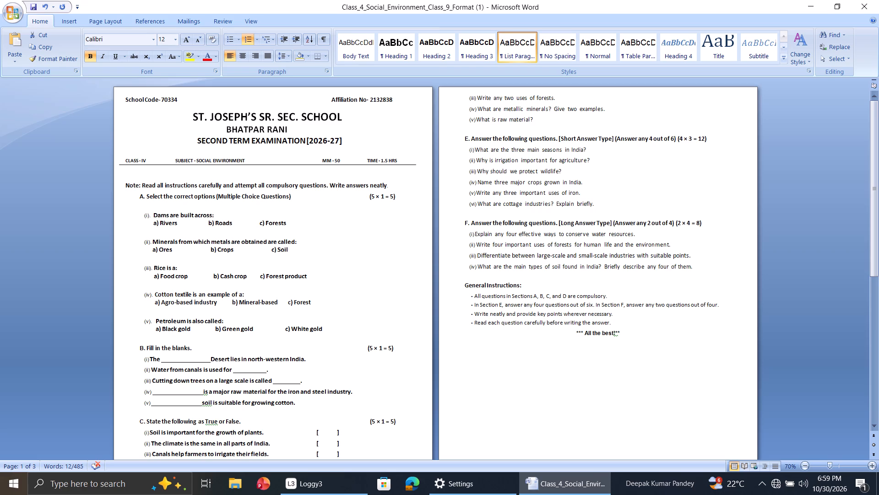
pyautogui.moveTo(467, 97); pyautogui.dragTo(532, 121)
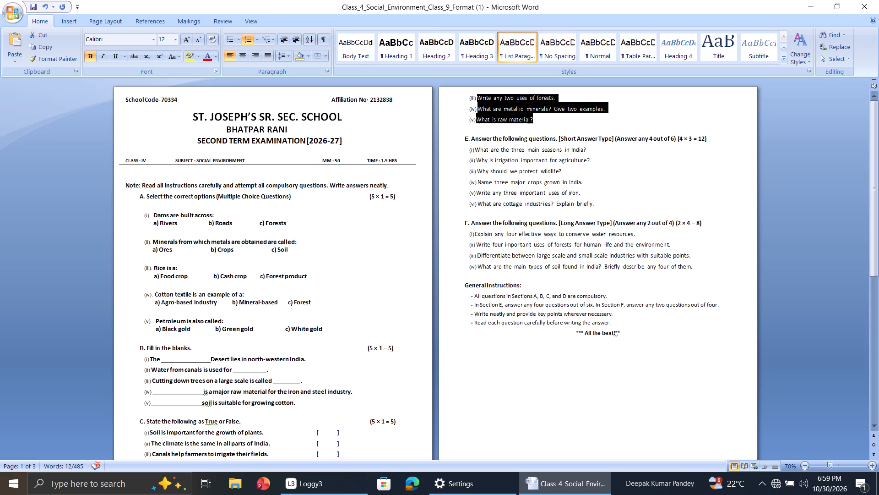
pyautogui.moveTo(532, 121); pyautogui.dragTo(533, 121)
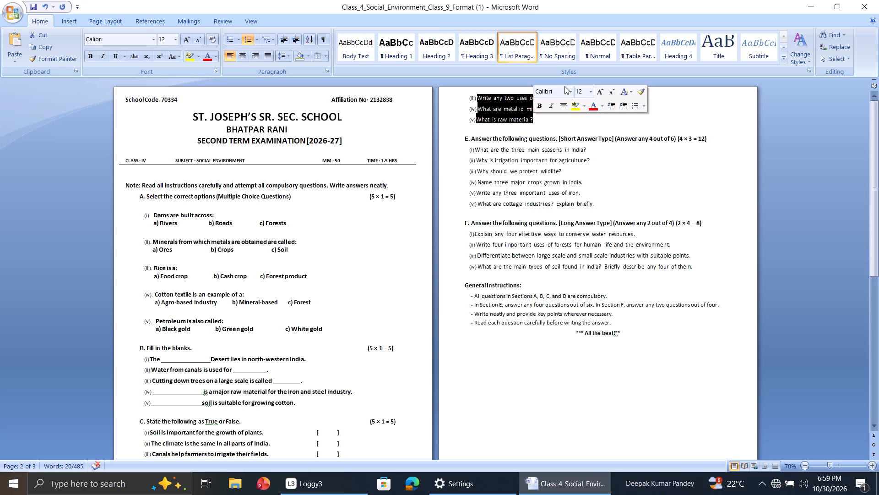
pyautogui.click(539, 108)
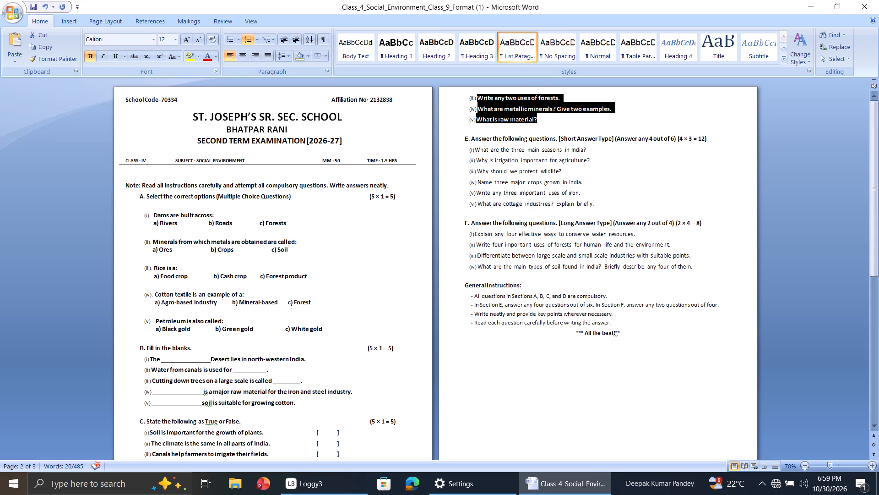
# Bold the six short answer questions in Section E, from "What are the three main seasons" through "What are cottage industries?".
pyautogui.moveTo(474, 148); pyautogui.dragTo(529, 190)
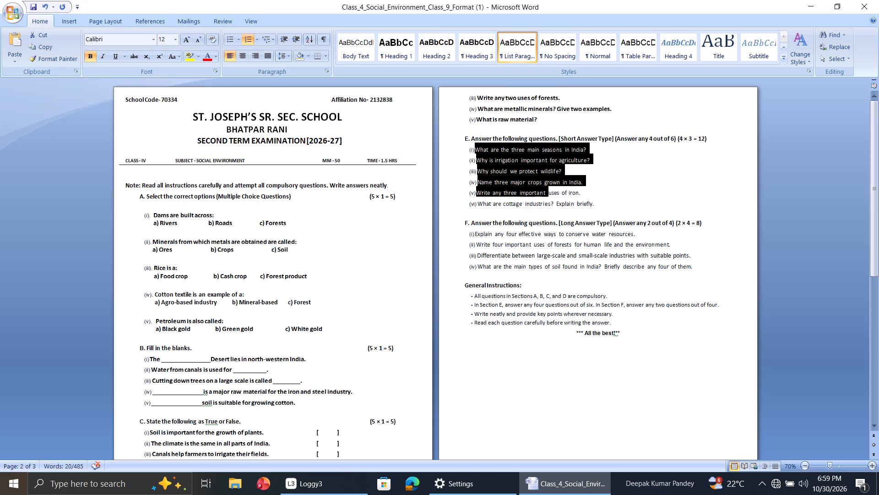
pyautogui.moveTo(529, 190); pyautogui.dragTo(592, 199)
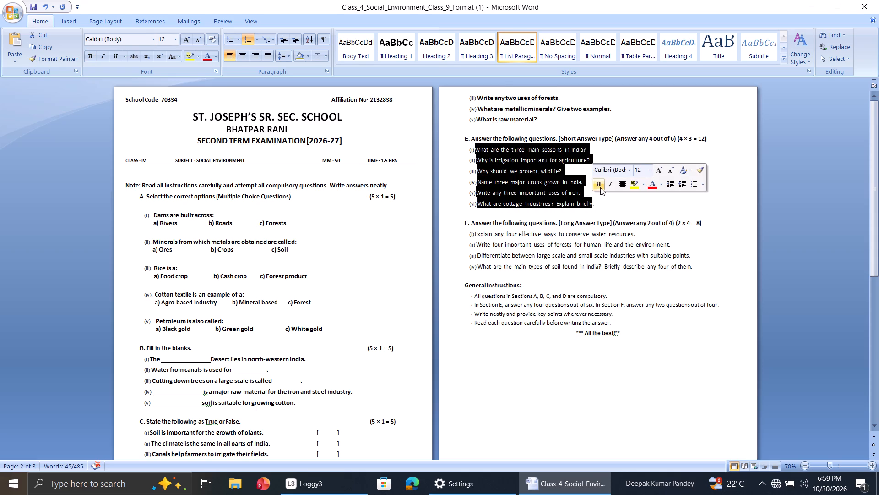
pyautogui.click(600, 187)
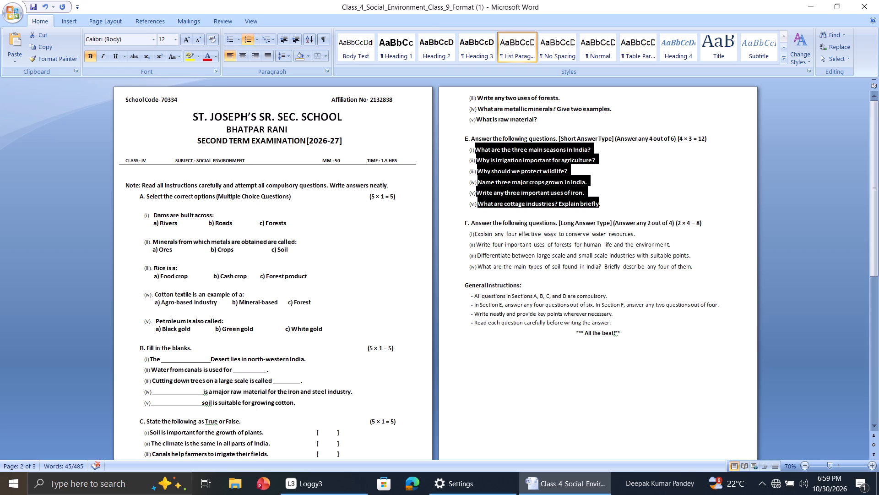
# Bold the four long answer questions in Section F, from "Explain any four effective ways" through "What are the main types of soil".
pyautogui.moveTo(474, 233); pyautogui.dragTo(474, 233)
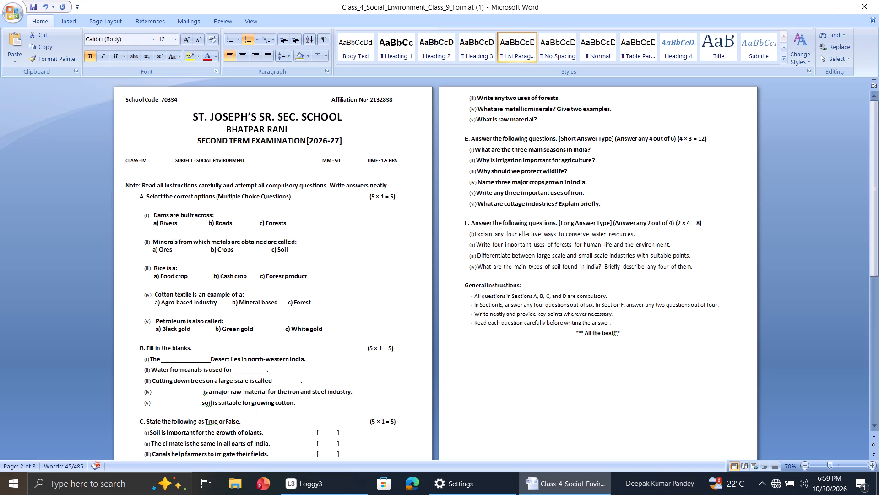
pyautogui.moveTo(474, 233); pyautogui.dragTo(683, 260)
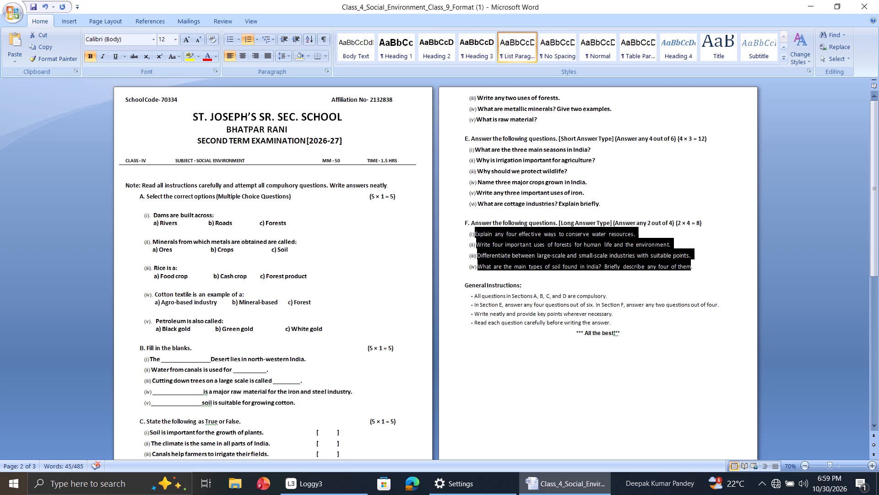
pyautogui.moveTo(683, 260); pyautogui.dragTo(690, 260)
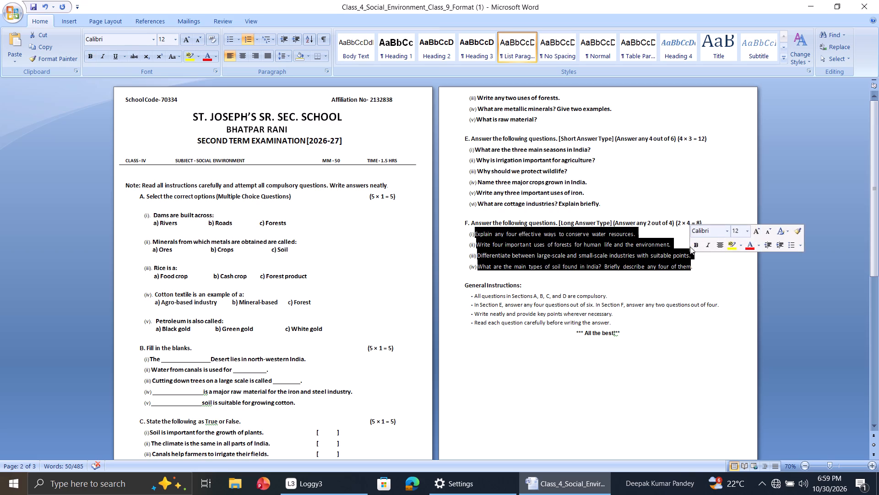
pyautogui.click(696, 245)
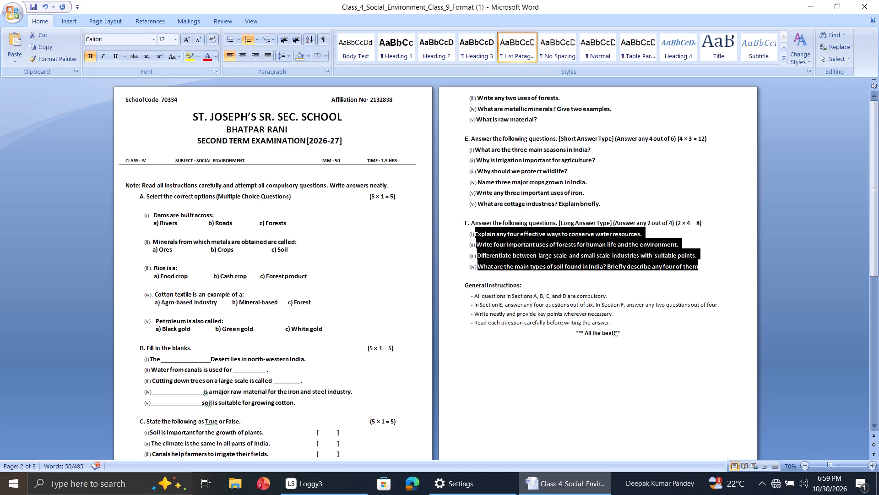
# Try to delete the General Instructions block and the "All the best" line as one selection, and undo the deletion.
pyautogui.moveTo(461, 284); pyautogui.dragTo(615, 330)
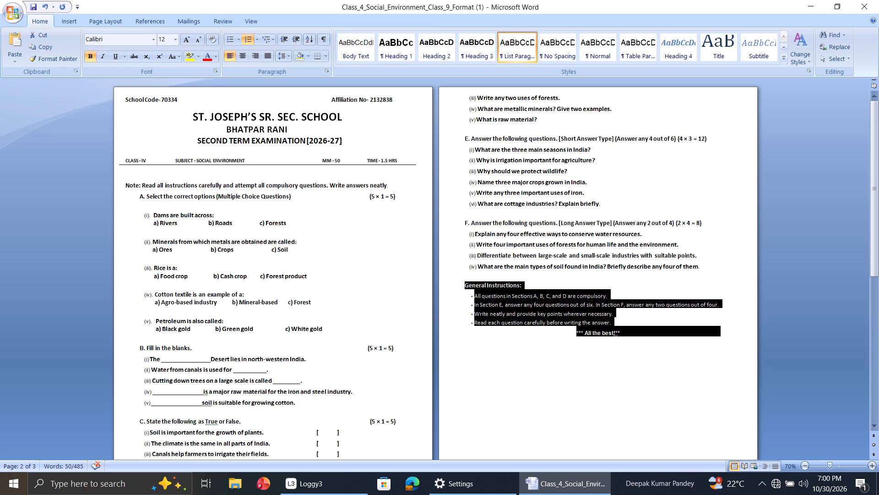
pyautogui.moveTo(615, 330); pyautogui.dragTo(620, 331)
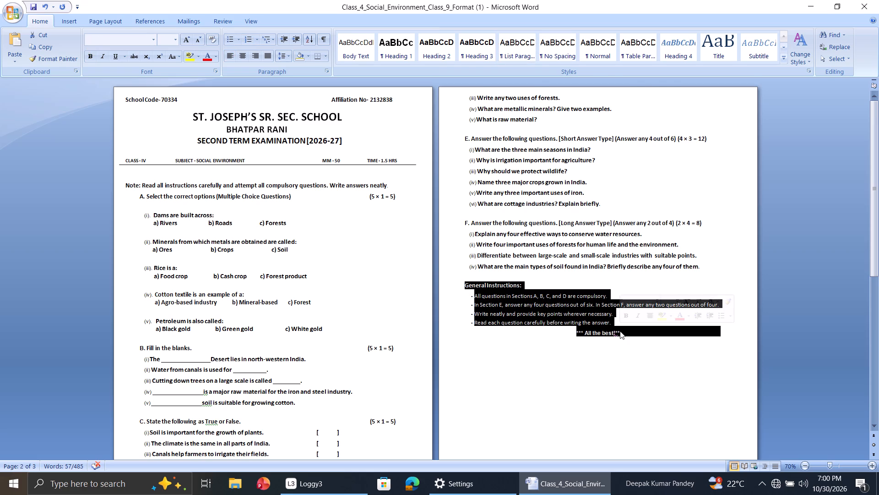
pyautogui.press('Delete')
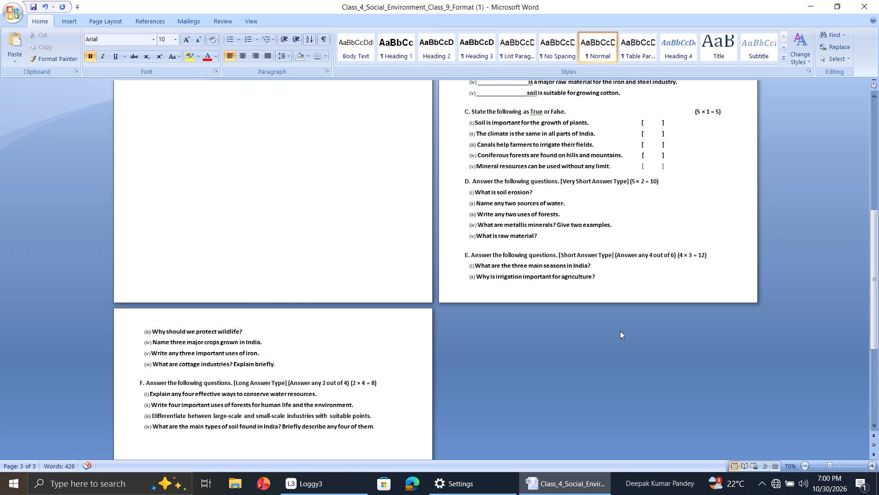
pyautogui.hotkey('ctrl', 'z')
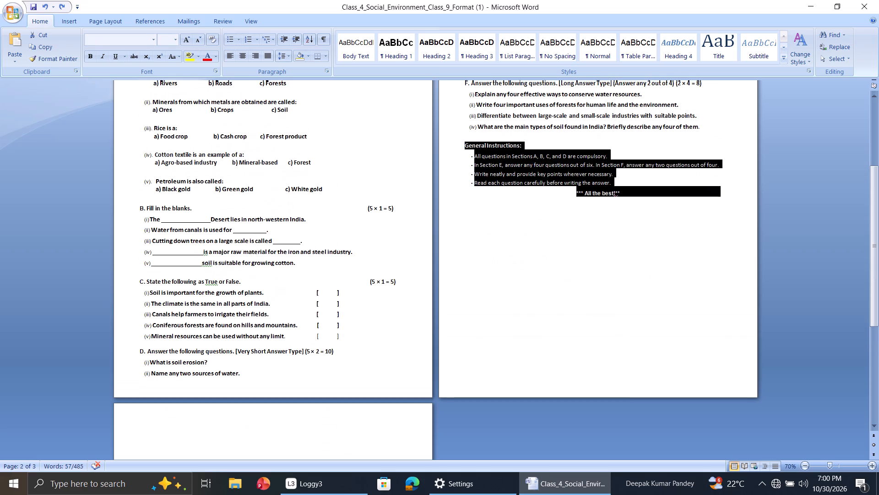
# Erase the "All the best" line, the four instruction bullets and the General Instructions heading after Section F, working backward from the end.
pyautogui.click(646, 304)
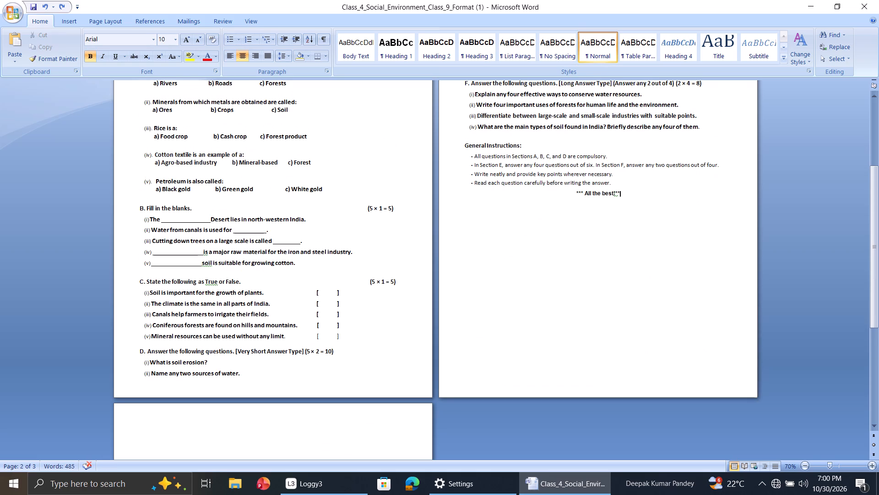
pyautogui.press('BackSpace')
pyautogui.press('BackSpace')
pyautogui.press('BackSpace')
pyautogui.press('BackSpace')
pyautogui.press('BackSpace')
pyautogui.press('BackSpace')
pyautogui.press('BackSpace')
pyautogui.press('BackSpace')
pyautogui.press('BackSpace')
pyautogui.press('BackSpace')
pyautogui.press('BackSpace')
pyautogui.press('BackSpace')
pyautogui.press('BackSpace')
pyautogui.press('BackSpace')
pyautogui.press('BackSpace')
pyautogui.press('BackSpace')
pyautogui.press('BackSpace')
pyautogui.press('BackSpace')
pyautogui.press('BackSpace')
pyautogui.press('BackSpace')
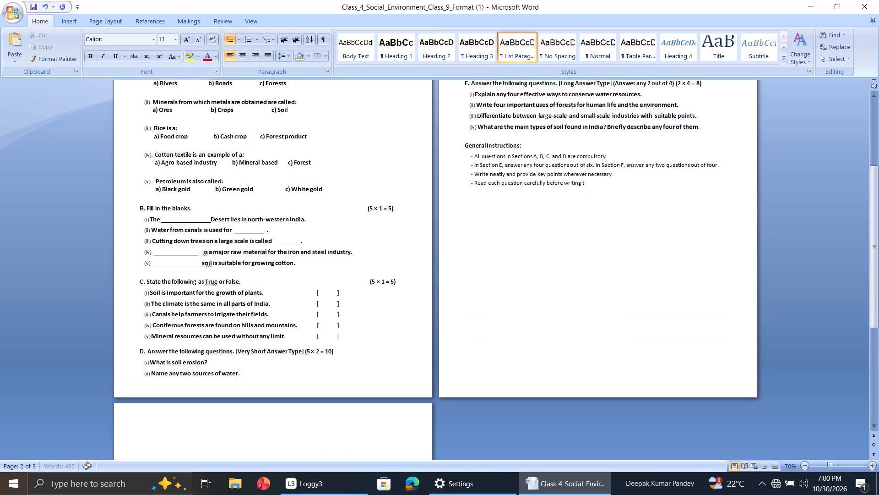
pyautogui.press('BackSpace')
pyautogui.press('BackSpace')
pyautogui.press('BackSpace')
pyautogui.press('BackSpace')
pyautogui.press('BackSpace')
pyautogui.press('BackSpace')
pyautogui.press('BackSpace')
pyautogui.press('BackSpace')
pyautogui.press('BackSpace')
pyautogui.press('BackSpace')
pyautogui.press('BackSpace')
pyautogui.press('BackSpace')
pyautogui.press('BackSpace')
pyautogui.press('BackSpace')
pyautogui.press('BackSpace')
pyautogui.press('BackSpace')
pyautogui.press('BackSpace')
pyautogui.press('BackSpace')
pyautogui.press('BackSpace')
pyautogui.press('BackSpace')
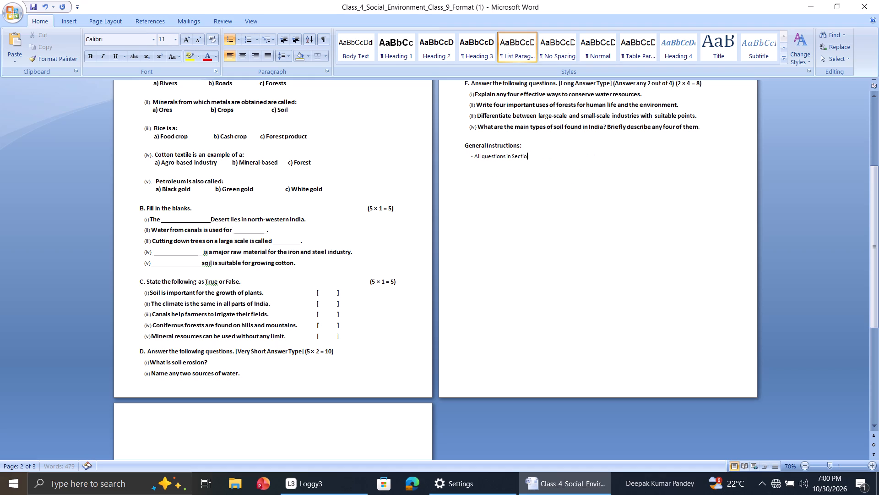
pyautogui.press('BackSpace')
pyautogui.press('BackSpace')
pyautogui.press('BackSpace')
pyautogui.press('BackSpace')
pyautogui.press('BackSpace')
pyautogui.press('BackSpace')
pyautogui.press('BackSpace')
pyautogui.press('BackSpace')
pyautogui.press('BackSpace')
pyautogui.press('BackSpace')
pyautogui.press('BackSpace')
pyautogui.press('BackSpace')
pyautogui.press('BackSpace')
pyautogui.press('BackSpace')
pyautogui.press('BackSpace')
pyautogui.press('BackSpace')
pyautogui.press('BackSpace')
pyautogui.press('BackSpace')
pyautogui.press('BackSpace')
pyautogui.press('BackSpace')
pyautogui.press('BackSpace')
pyautogui.press('BackSpace')
pyautogui.press('BackSpace')
pyautogui.press('BackSpace')
pyautogui.press('BackSpace')
pyautogui.press('BackSpace')
pyautogui.press('BackSpace')
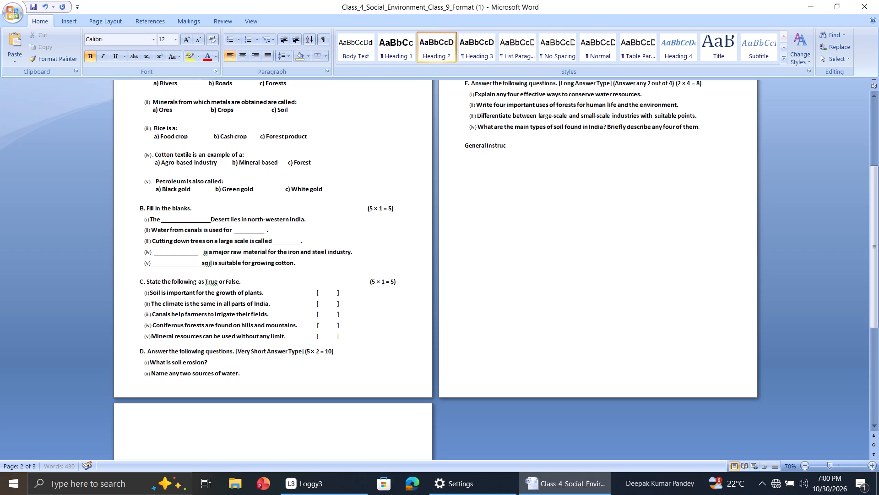
pyautogui.press('BackSpace')
pyautogui.press('BackSpace')
pyautogui.press('BackSpace')
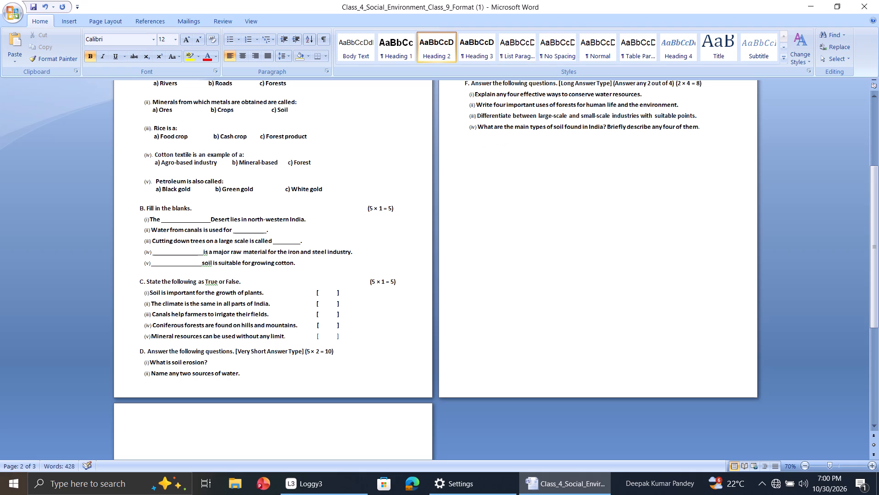
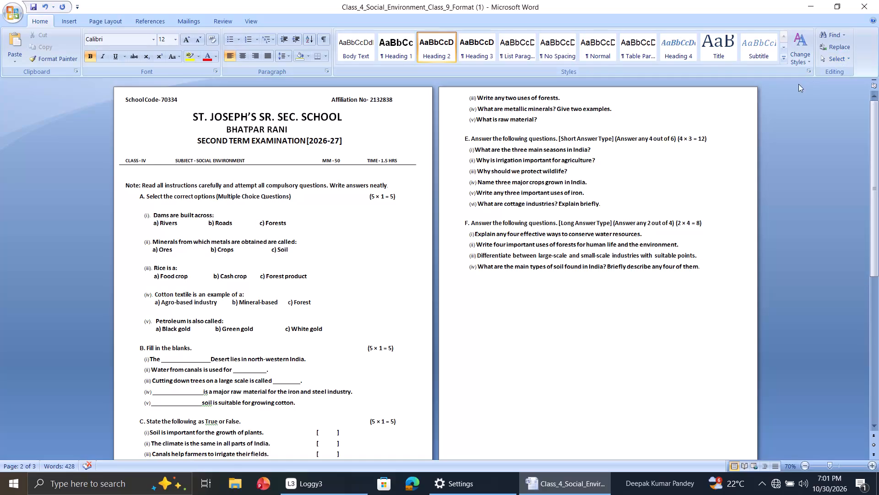
# Space the marks "(4 × 3 = 12)" in the Section E heading out to the right margin, keeping them on the heading's line.
pyautogui.click(677, 138)
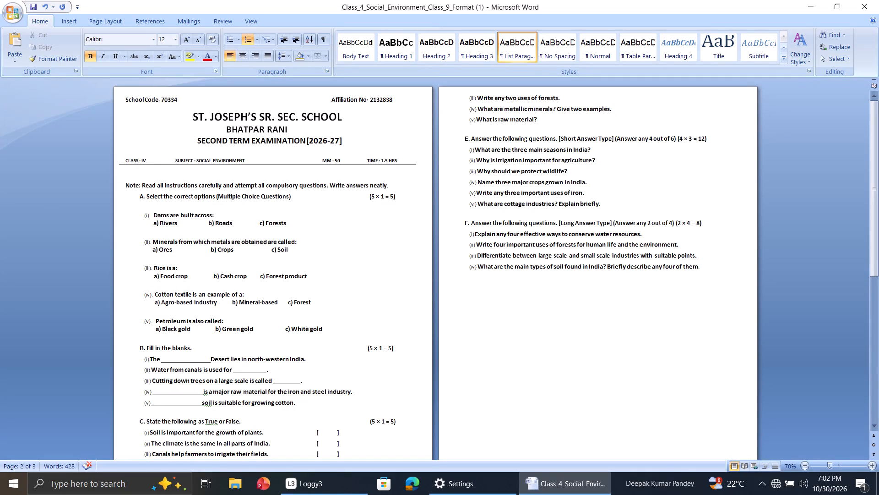
pyautogui.press('space')
pyautogui.press('space')
pyautogui.press('space')
pyautogui.press('space')
pyautogui.press('space')
pyautogui.press('space')
pyautogui.press('space')
pyautogui.press('space')
pyautogui.press('space')
pyautogui.press('space')
pyautogui.press('space')
pyautogui.press('space')
pyautogui.press('space')
pyautogui.press('space')
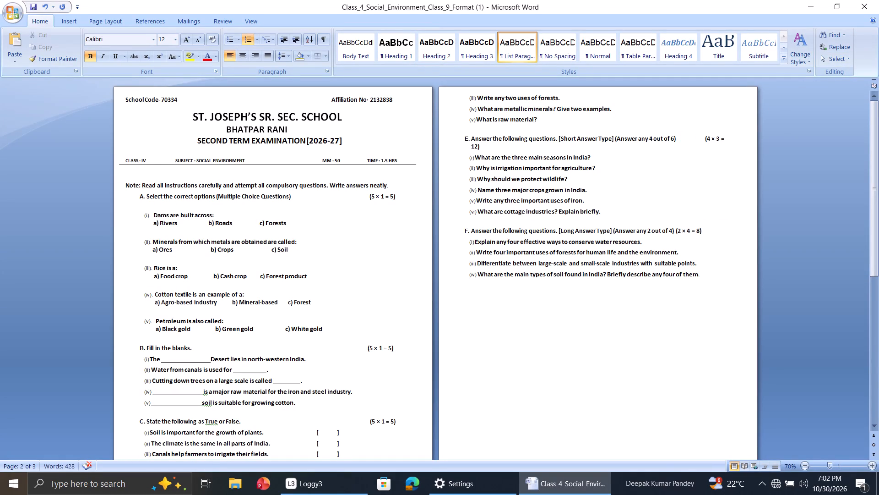
pyautogui.press('BackSpace')
pyautogui.press('BackSpace')
pyautogui.press('BackSpace')
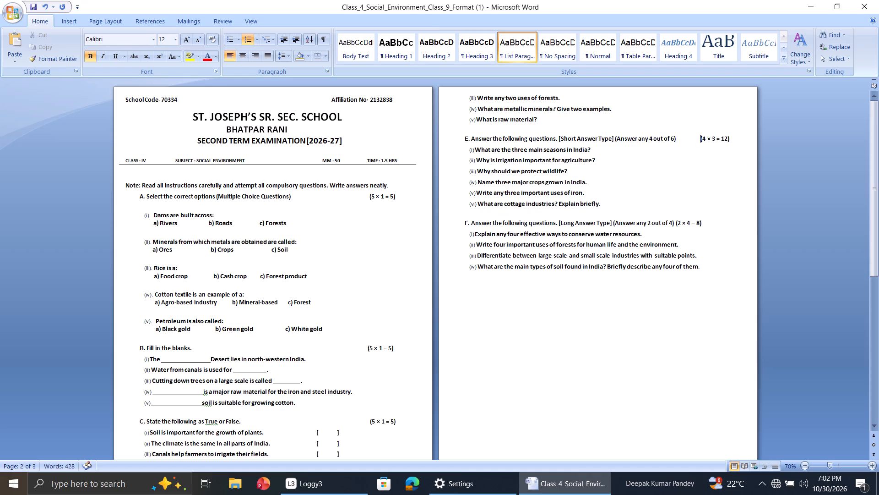
# Space the marks "(2 × 4 = 8)" in the Section F heading out to the right margin, keeping them on the heading's line.
pyautogui.click(673, 222)
pyautogui.press('space')
pyautogui.press('space')
pyautogui.press('space')
pyautogui.press('space')
pyautogui.press('space')
pyautogui.press('space')
pyautogui.press('space')
pyautogui.press('space')
pyautogui.press('space')
pyautogui.press('space')
pyautogui.press('space')
pyautogui.press('space')
pyautogui.press('space')
pyautogui.press('space')
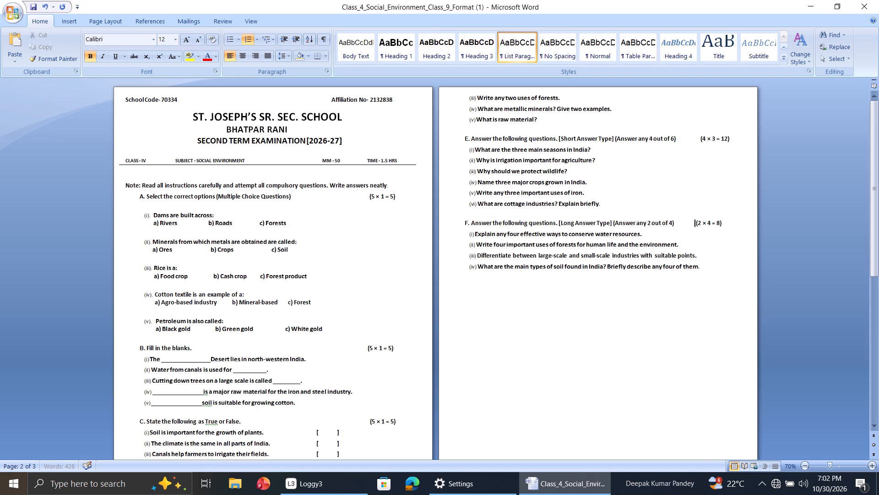
pyautogui.press('space')
pyautogui.press('space')
pyautogui.press('space')
pyautogui.press('space')
pyautogui.press('space')
pyautogui.press('space')
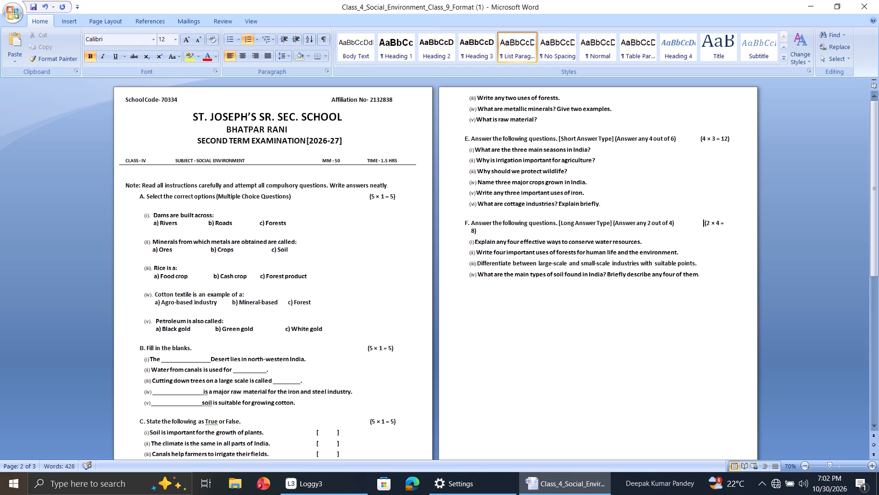
pyautogui.press('BackSpace')
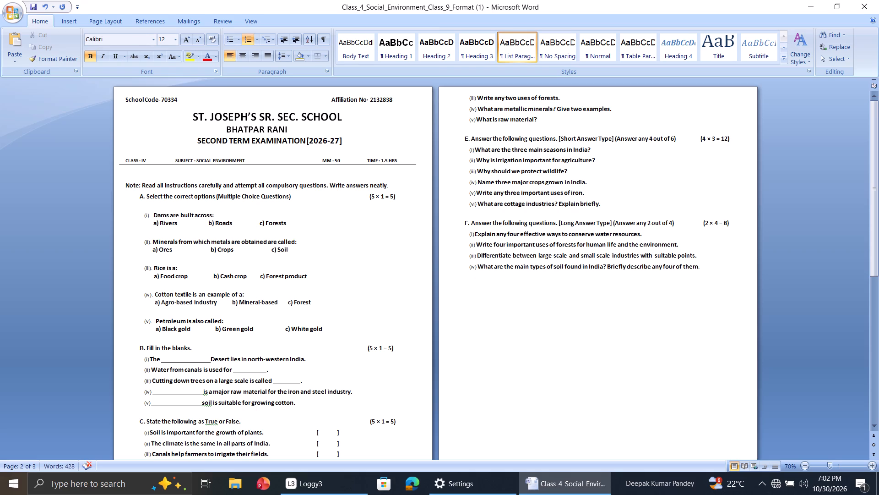
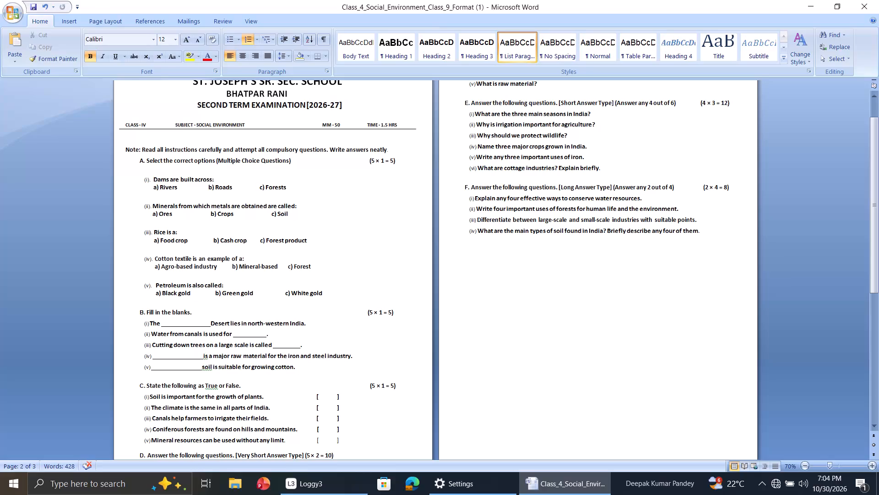
# Add the section label "G." on the empty line below the last Section F question.
pyautogui.click(470, 260)
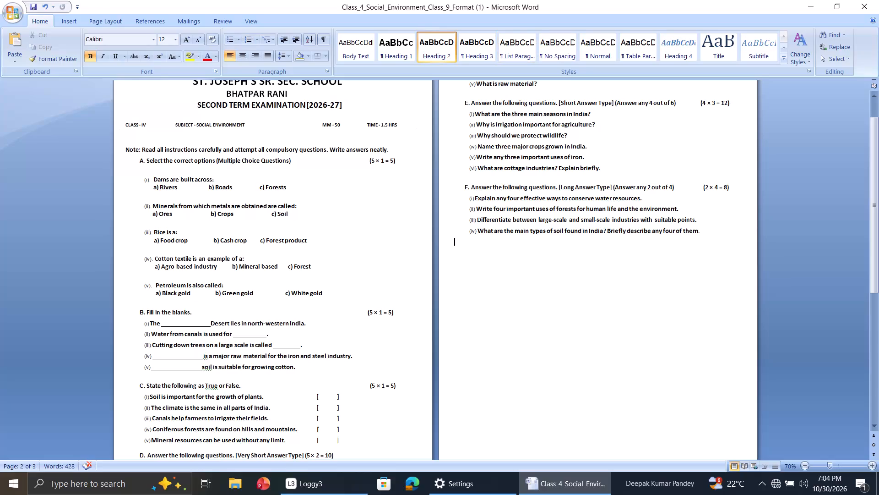
pyautogui.press('space')
pyautogui.press('space')
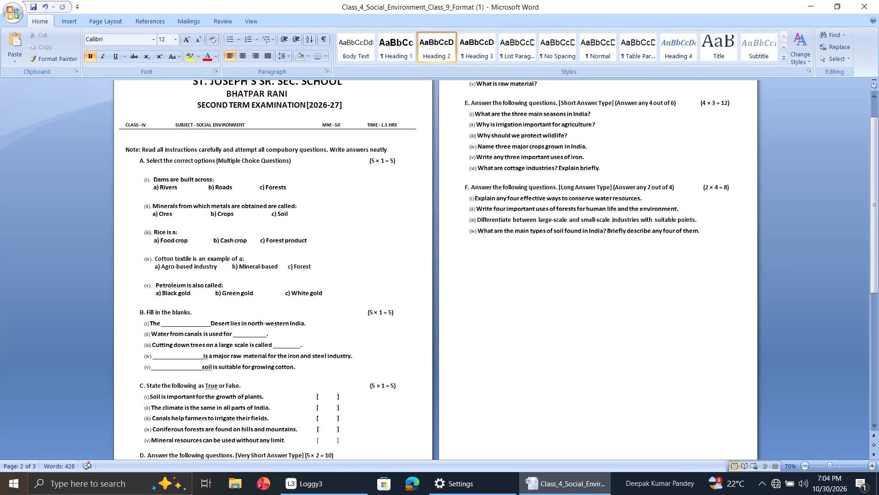
pyautogui.press('BackSpace')
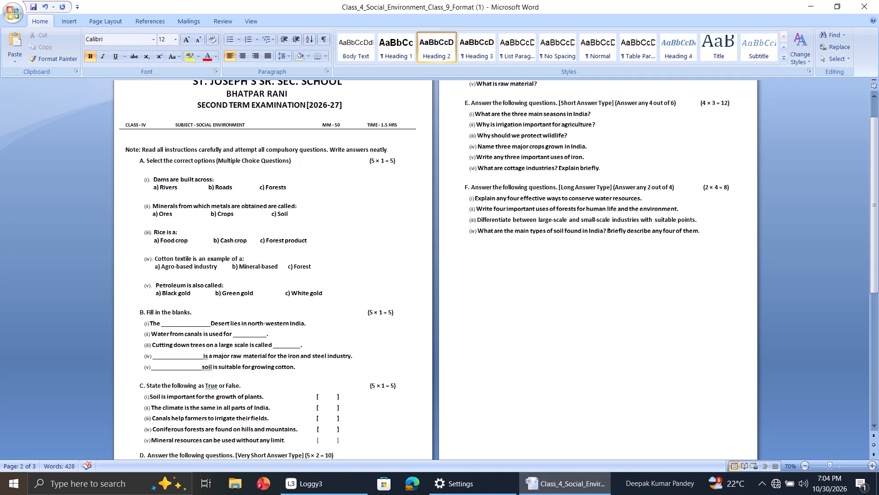
pyautogui.press('g')
pyautogui.press('BackSpace')
pyautogui.press('BackSpace')
pyautogui.press('g')
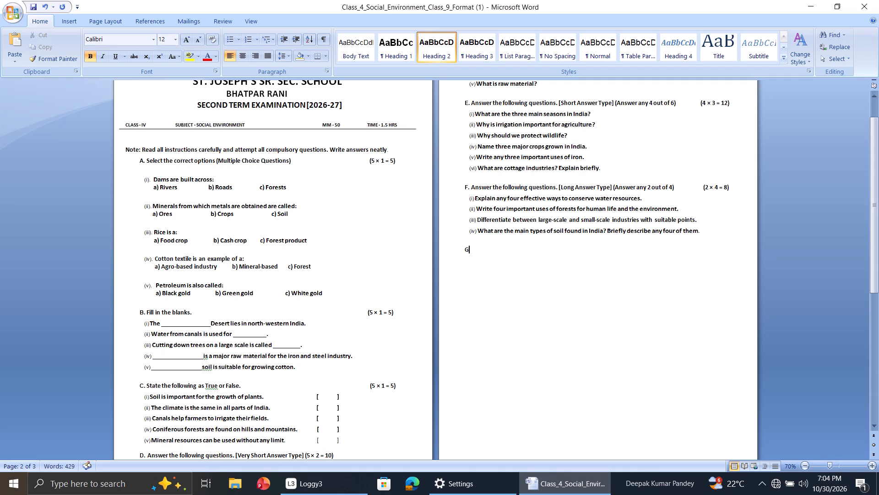
pyautogui.write('.')
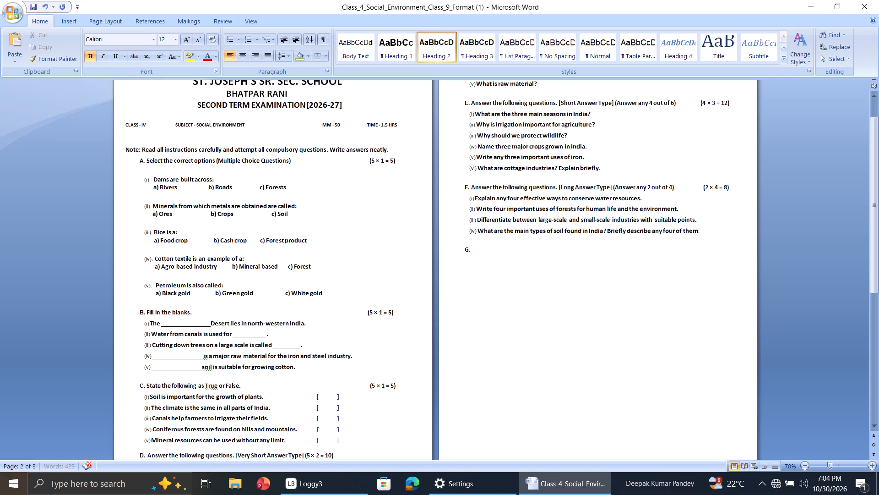
pyautogui.press('space')
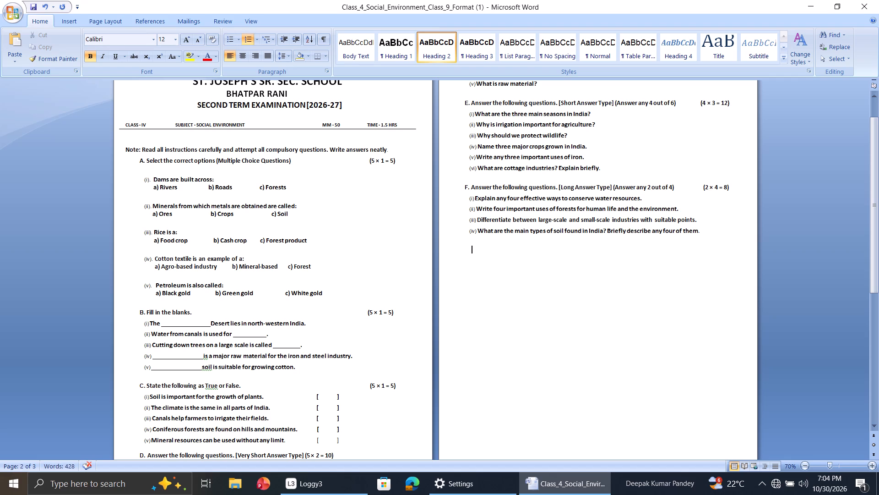
pyautogui.press('BackSpace')
pyautogui.hotkey('ctrl', 'z')
pyautogui.hotkey('ctrl', 'z')
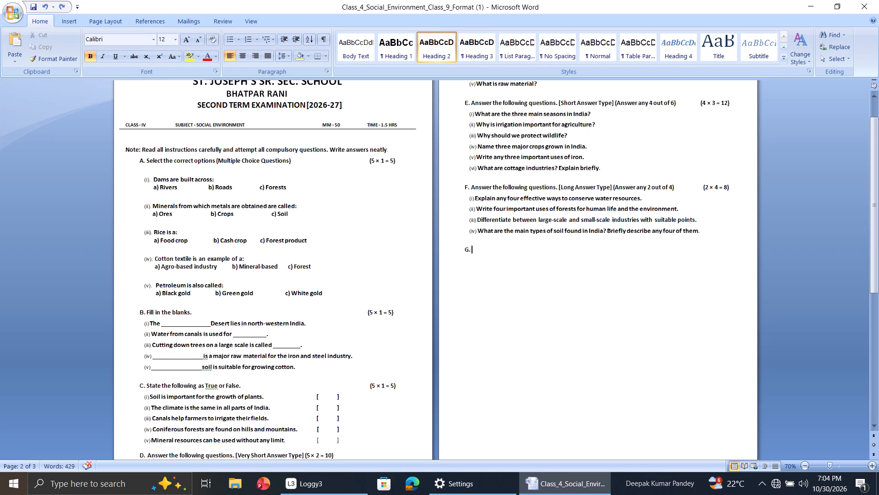
pyautogui.press('space')
# Write the Section G question as "Explain Types Of Forests With Example.".
pyautogui.press('e')
pyautogui.press('c')
pyautogui.press('BackSpace')
pyautogui.write('xplain')
pyautogui.press('space')
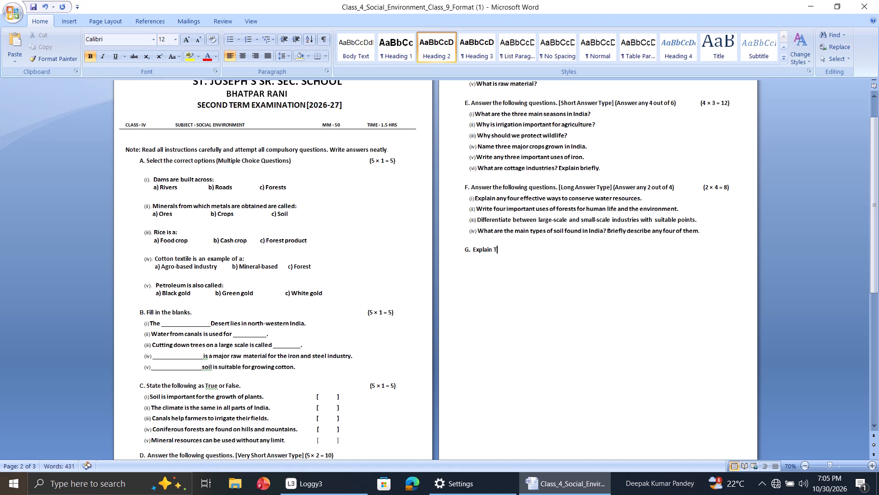
pyautogui.write('pes')
pyautogui.press('space')
pyautogui.write('or')
pyautogui.write('ests')
pyautogui.press('space')
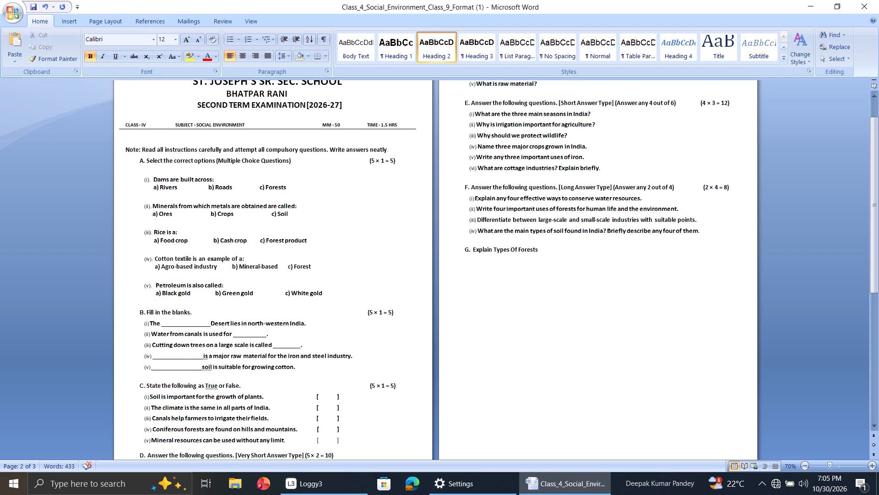
pyautogui.press('w')
pyautogui.press('.')
# Add the marks "(5*1=5)" on the Section G question line, spaced out to the right margin like the other sections' marks.
pyautogui.press('space')
pyautogui.press('space')
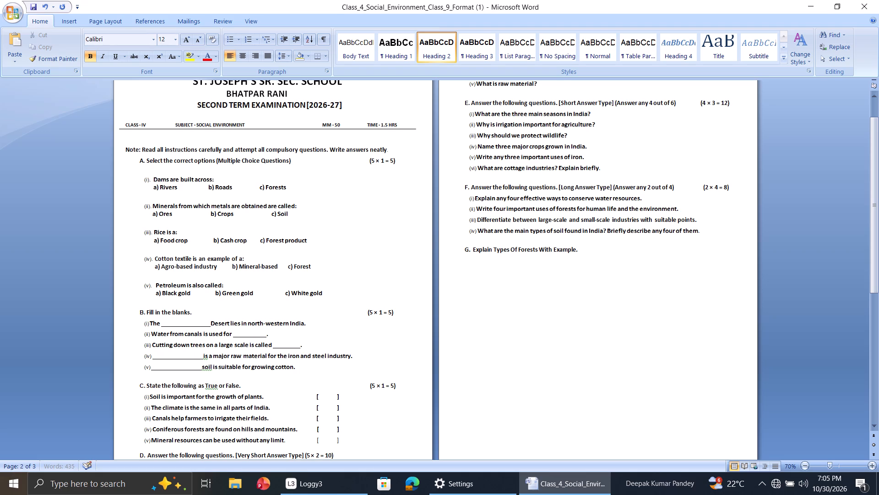
pyautogui.press('space')
pyautogui.press('space')
pyautogui.press('space')
pyautogui.press('space')
pyautogui.press('space')
pyautogui.press('space')
pyautogui.press('space')
pyautogui.press('space')
pyautogui.press('space')
pyautogui.press('space')
pyautogui.press('5')
pyautogui.press('BackSpace')
pyautogui.hotkey('shift', '{')
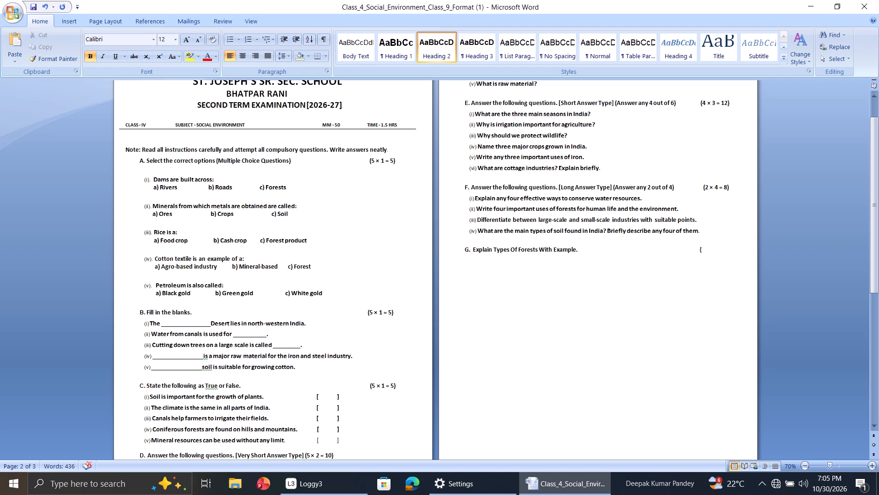
pyautogui.press('BackSpace')
pyautogui.hotkey('shift', '(')
pyautogui.press('6')
pyautogui.press('BackSpace')
pyautogui.press('5')
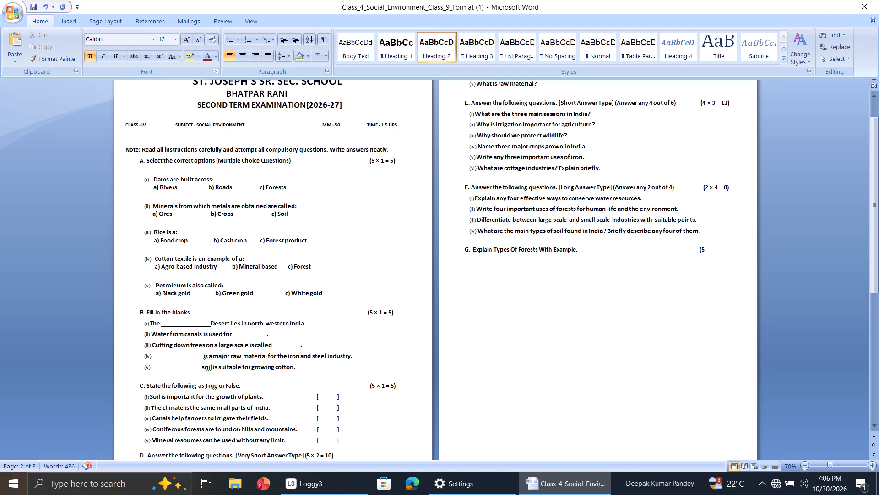
pyautogui.press('8')
pyautogui.press('BackSpace')
pyautogui.hotkey('shift', '*')
pyautogui.press('BackSpace')
pyautogui.hotkey('shift', '*')
pyautogui.press('1')
pyautogui.press('=')
pyautogui.press('5')
pyautogui.hotkey('shift', ')')
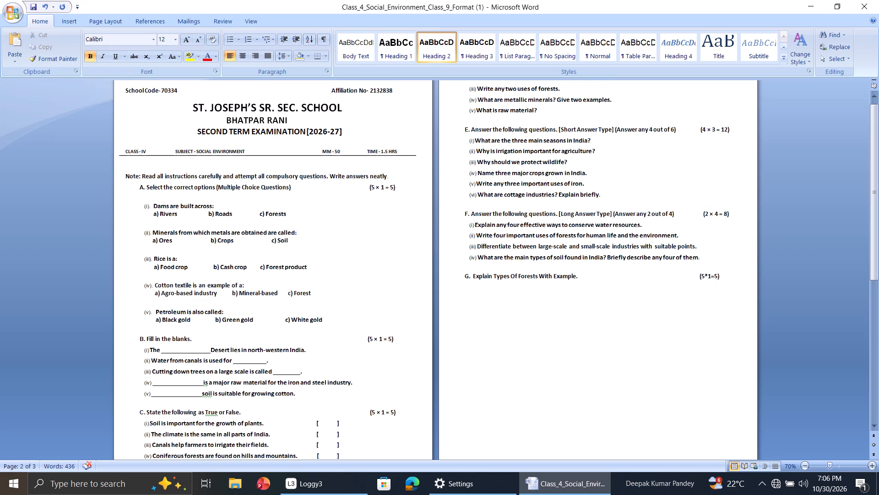
# Set the font size to 20 for the text from the Note line through Section C statement (iv).
pyautogui.moveTo(124, 176); pyautogui.dragTo(153, 196)
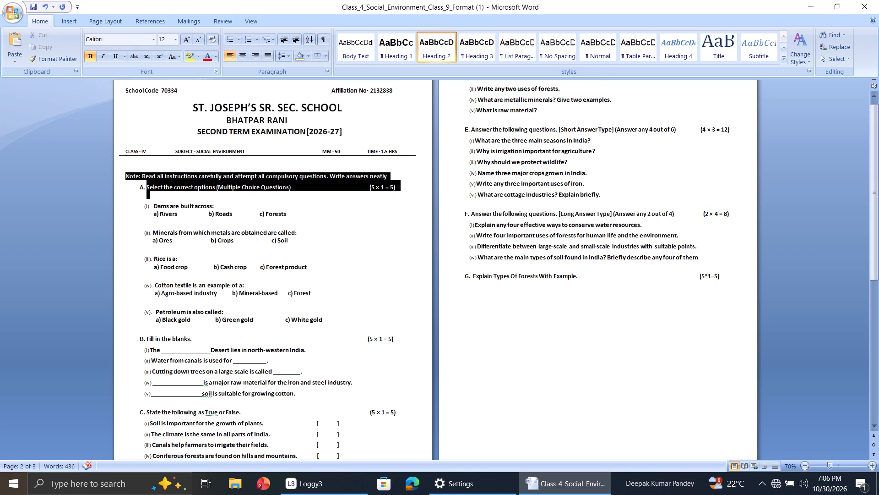
pyautogui.moveTo(153, 196); pyautogui.dragTo(271, 397)
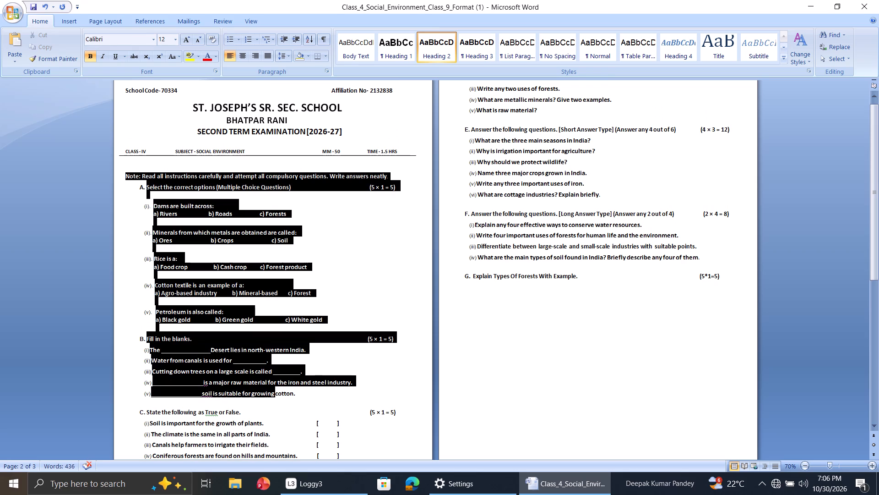
pyautogui.moveTo(271, 397); pyautogui.dragTo(287, 419)
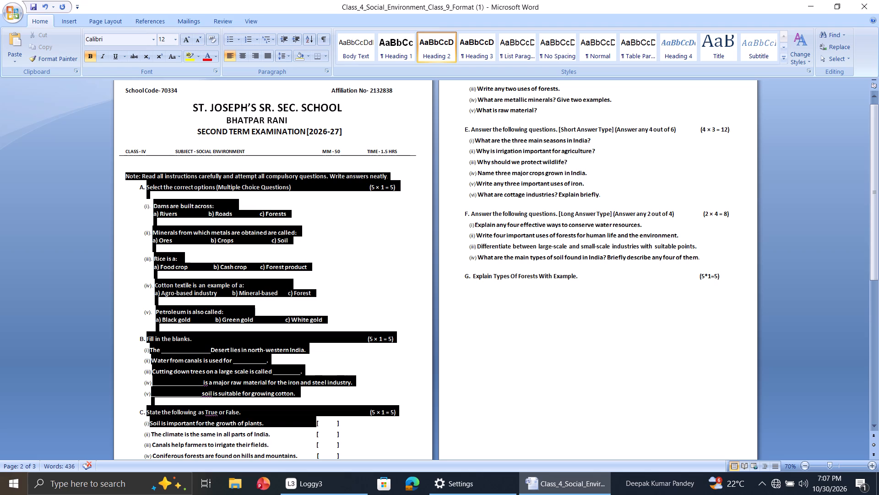
pyautogui.moveTo(287, 419); pyautogui.dragTo(304, 437)
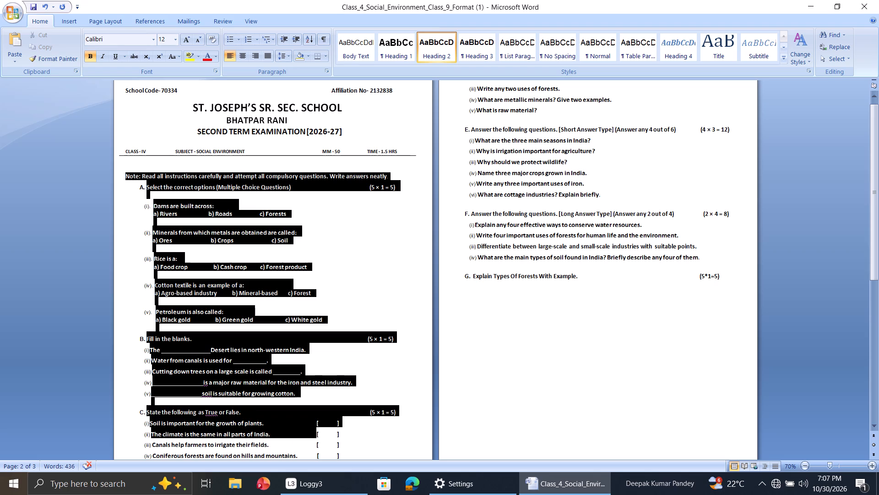
pyautogui.moveTo(304, 437); pyautogui.dragTo(341, 456)
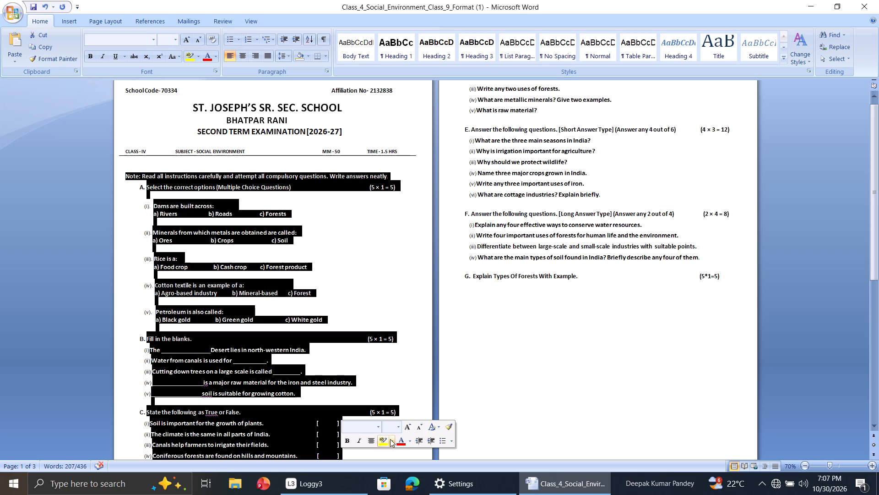
pyautogui.click(379, 429)
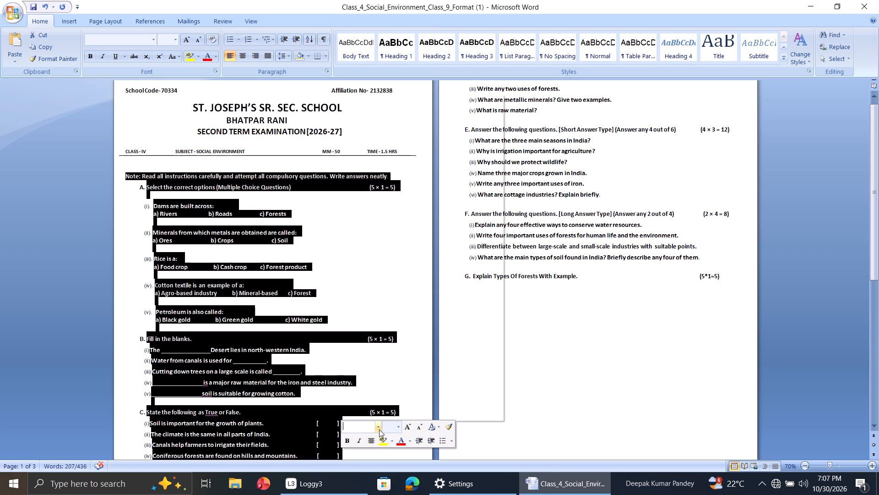
pyautogui.click(397, 429)
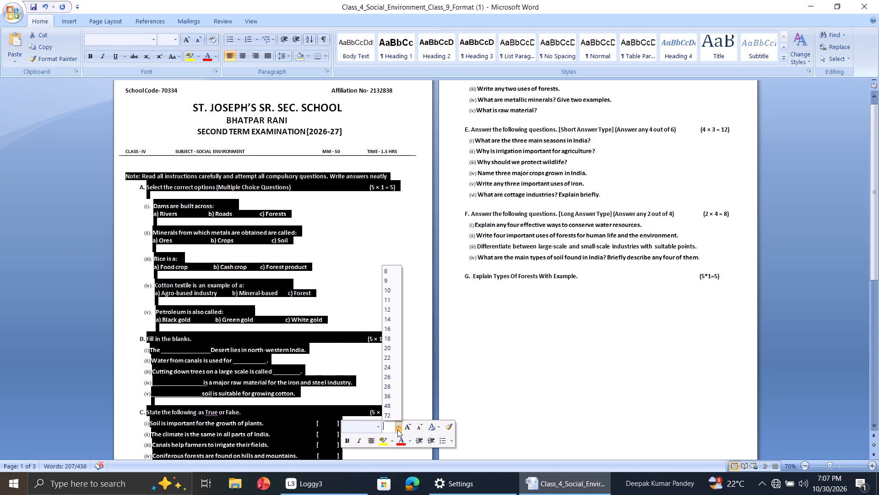
pyautogui.click(395, 350)
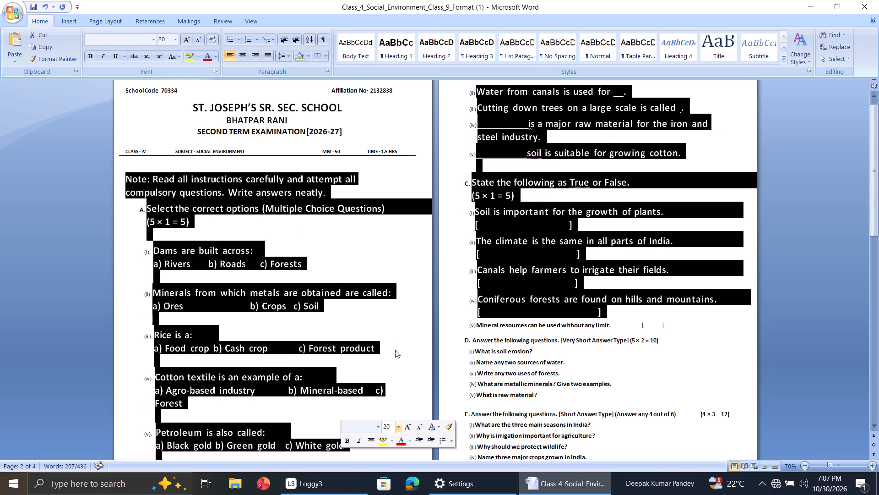
pyautogui.click(403, 258)
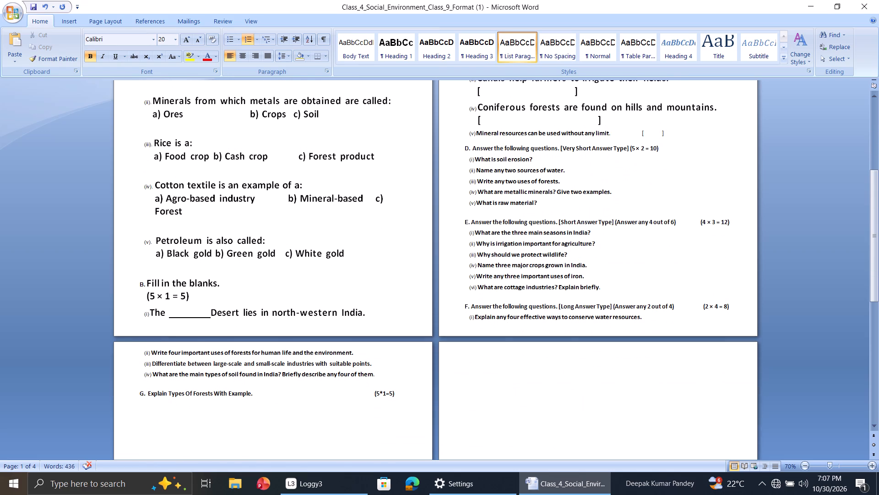
# Set the font size to 20 for Section F questions (ii) to (iv) and the Section G question text.
pyautogui.moveTo(140, 352); pyautogui.dragTo(246, 386)
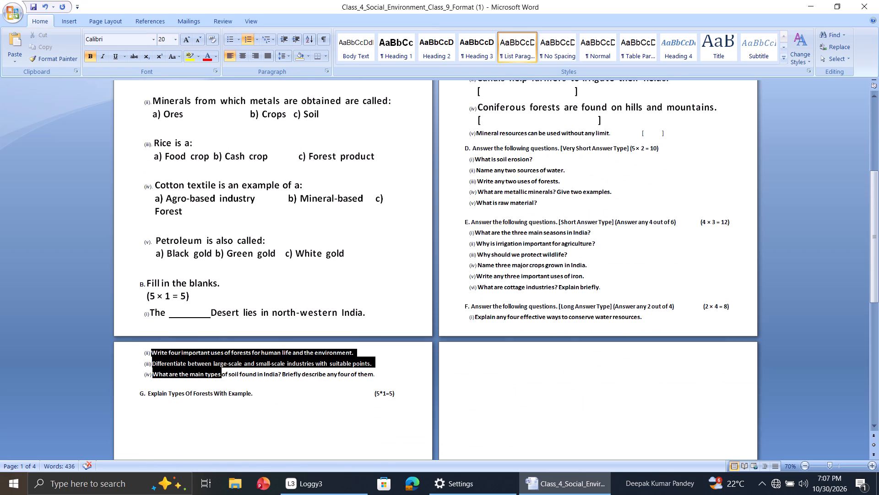
pyautogui.moveTo(246, 386); pyautogui.dragTo(293, 398)
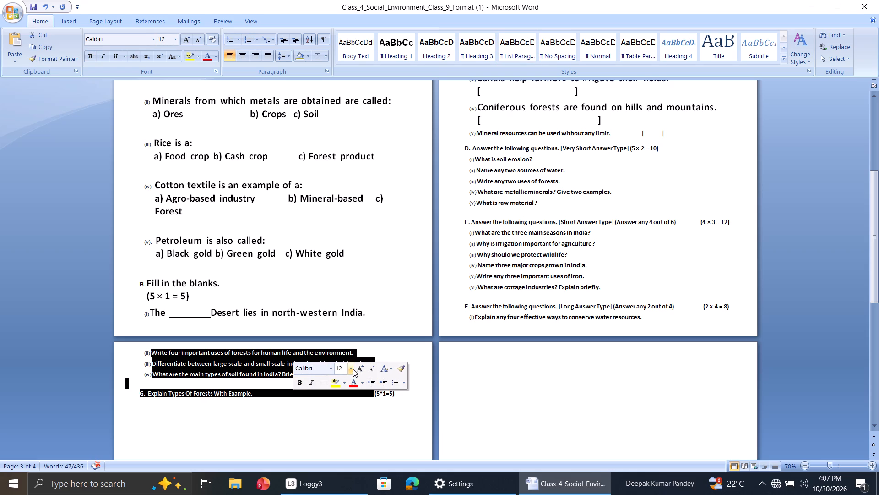
pyautogui.click(351, 368)
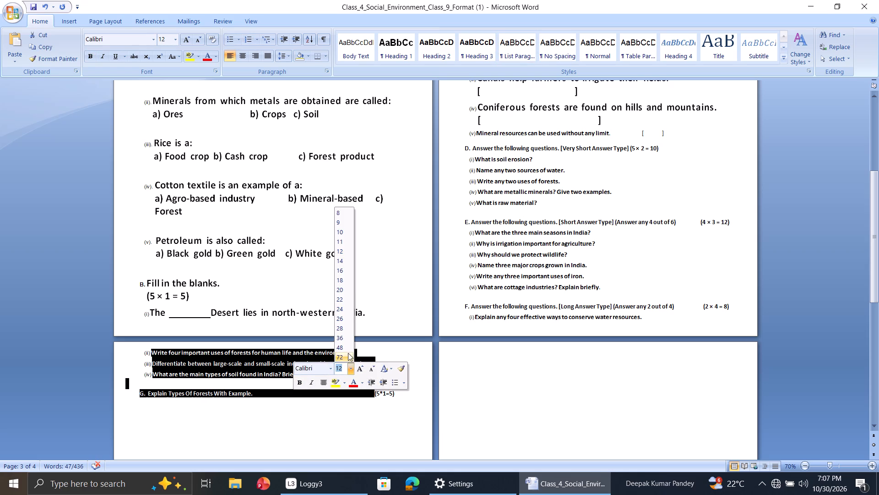
pyautogui.click(345, 288)
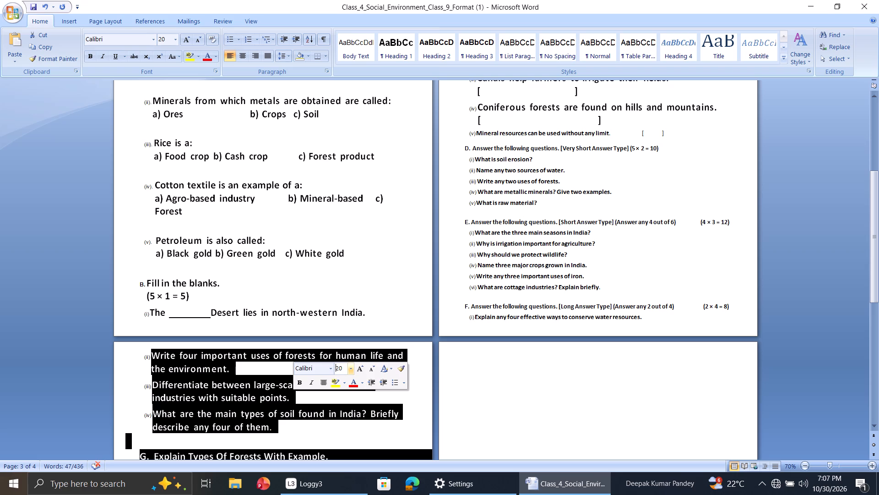
pyautogui.click(417, 395)
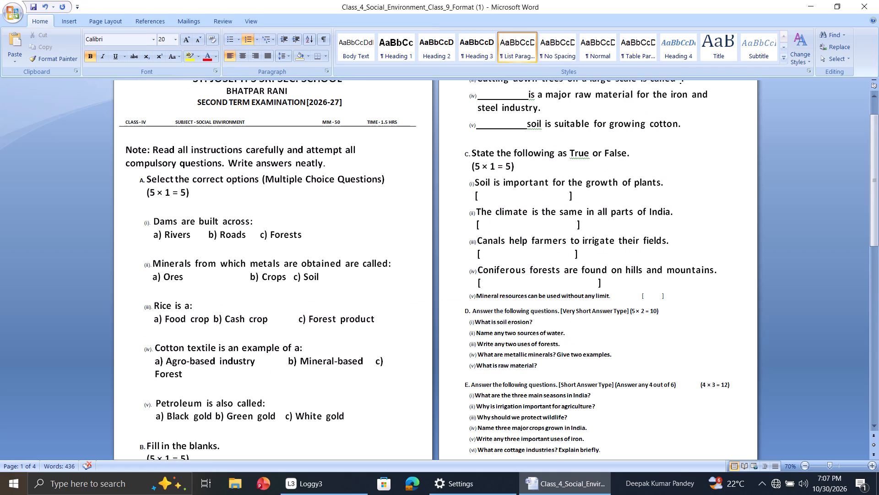
# Set the font size to 16 for the text from the Note line through Section A question (v) and its options.
pyautogui.moveTo(125, 146); pyautogui.dragTo(269, 379)
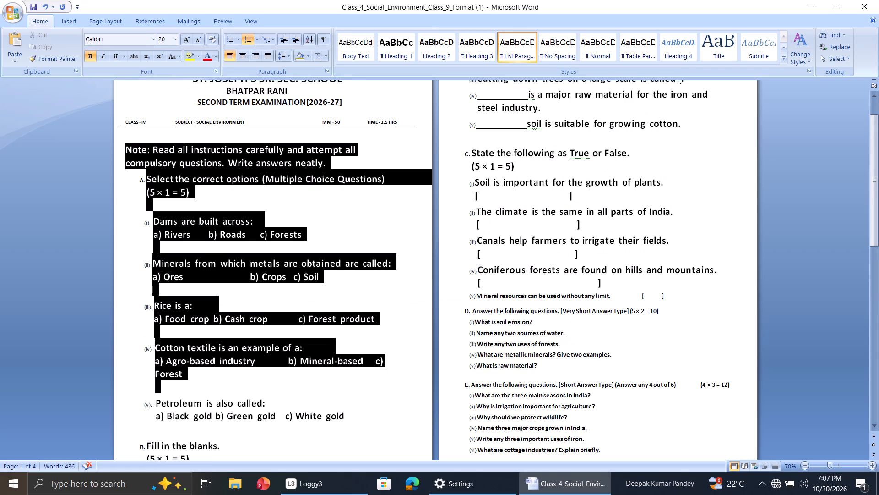
pyautogui.moveTo(269, 379); pyautogui.dragTo(298, 426)
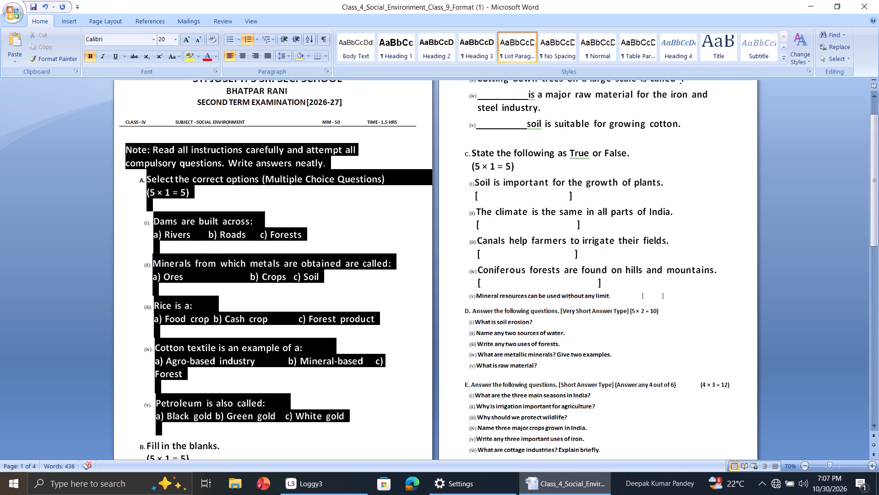
pyautogui.moveTo(298, 426); pyautogui.dragTo(327, 429)
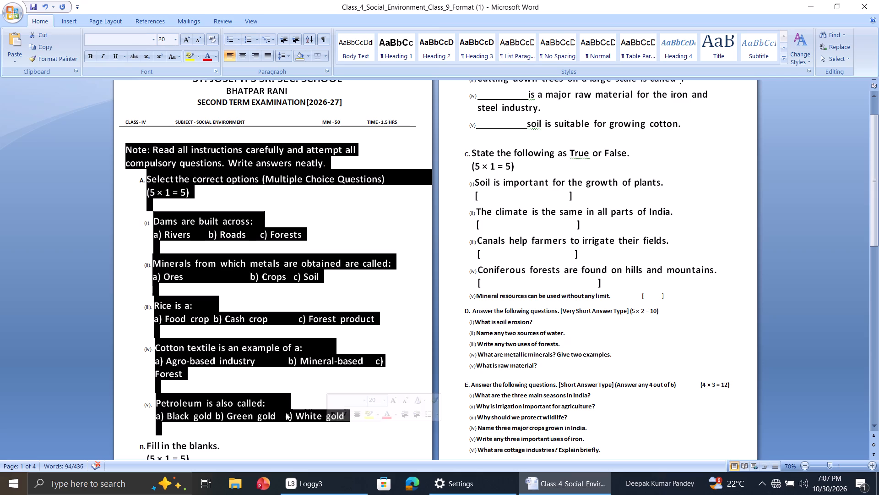
pyautogui.click(385, 398)
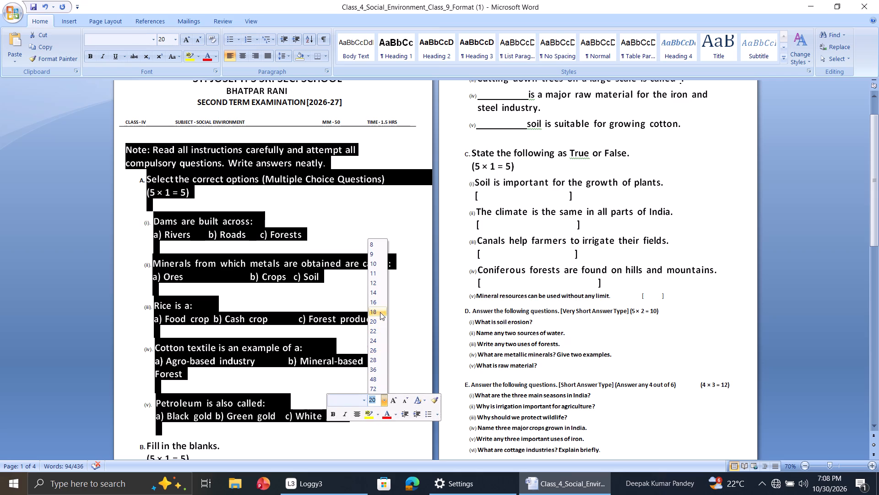
pyautogui.click(380, 302)
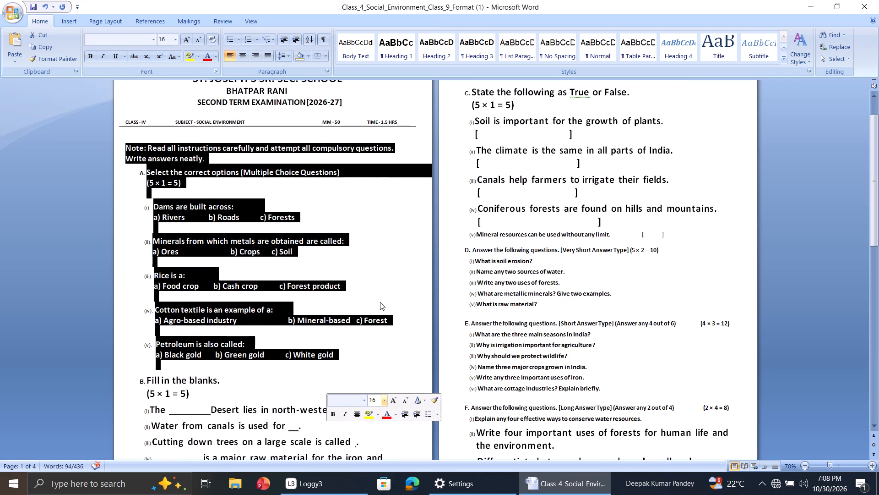
pyautogui.click(404, 280)
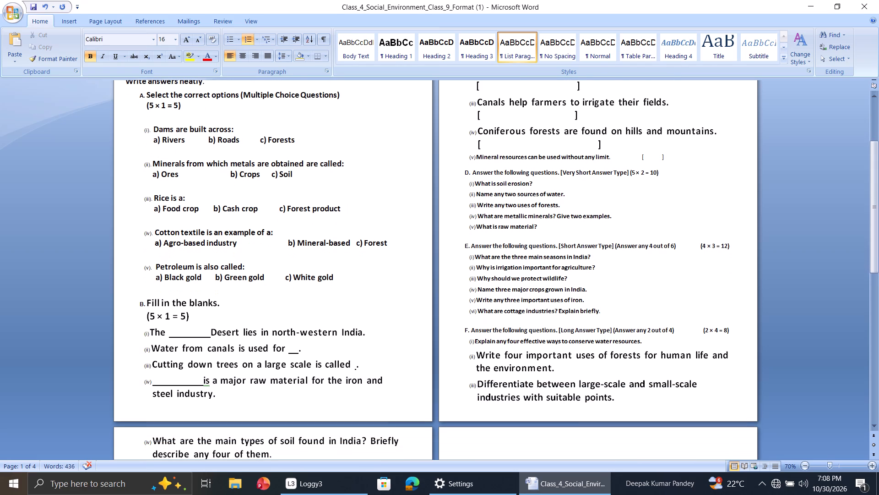
# Set the font size to 16 for the Section B heading, its marks and fill-in-the-blank items (i) to (iv).
pyautogui.moveTo(134, 305); pyautogui.dragTo(171, 316)
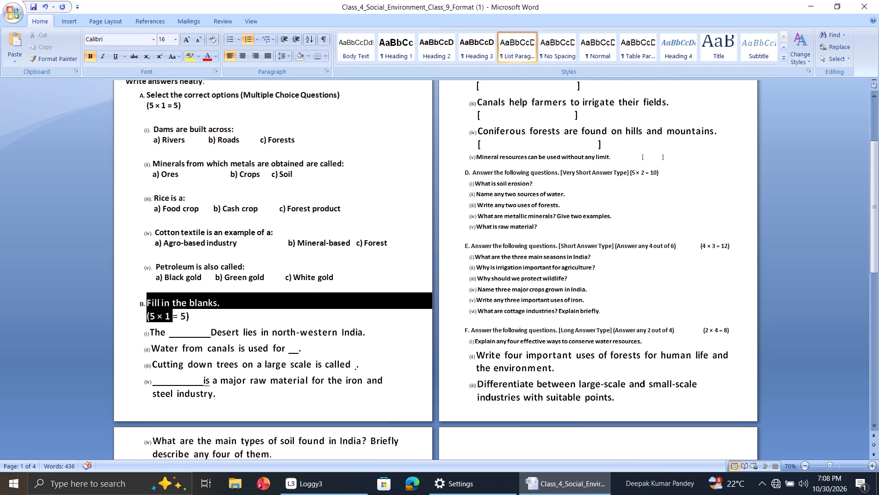
pyautogui.moveTo(171, 316); pyautogui.dragTo(244, 389)
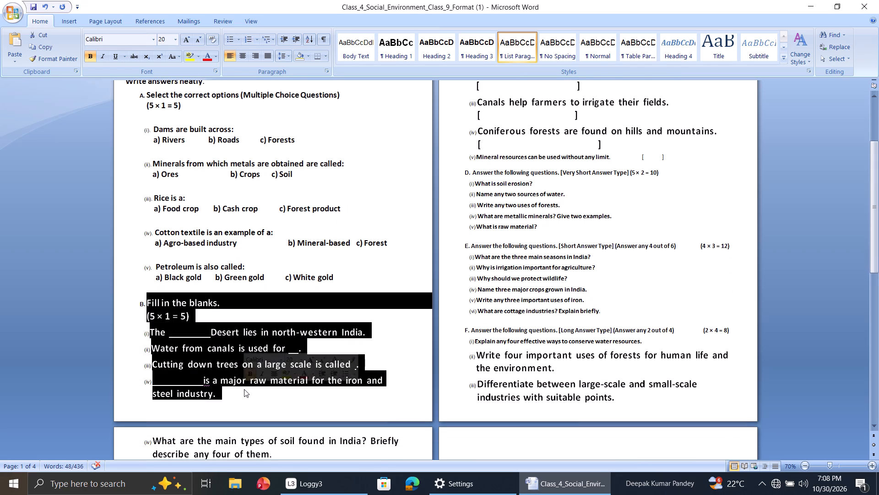
pyautogui.click(301, 358)
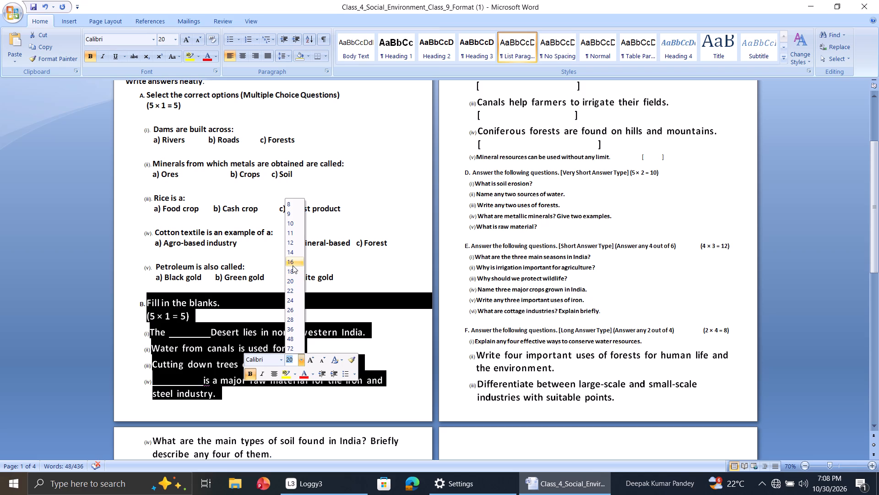
pyautogui.click(293, 265)
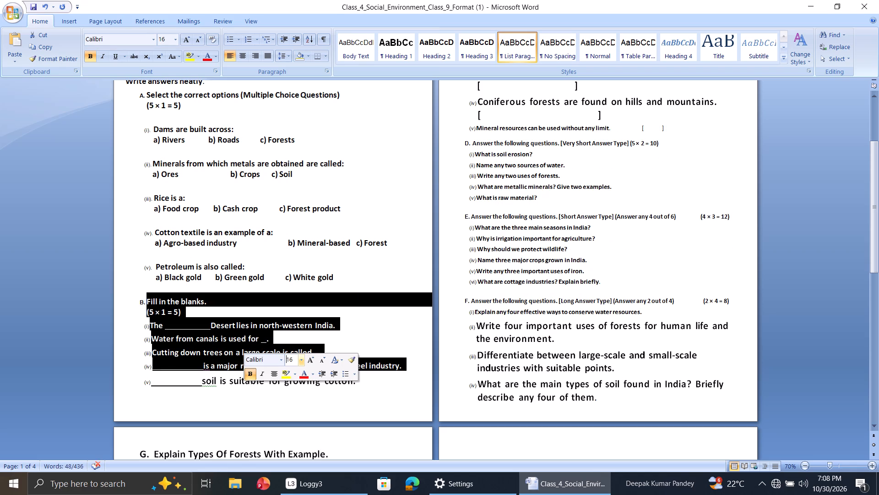
pyautogui.click(370, 284)
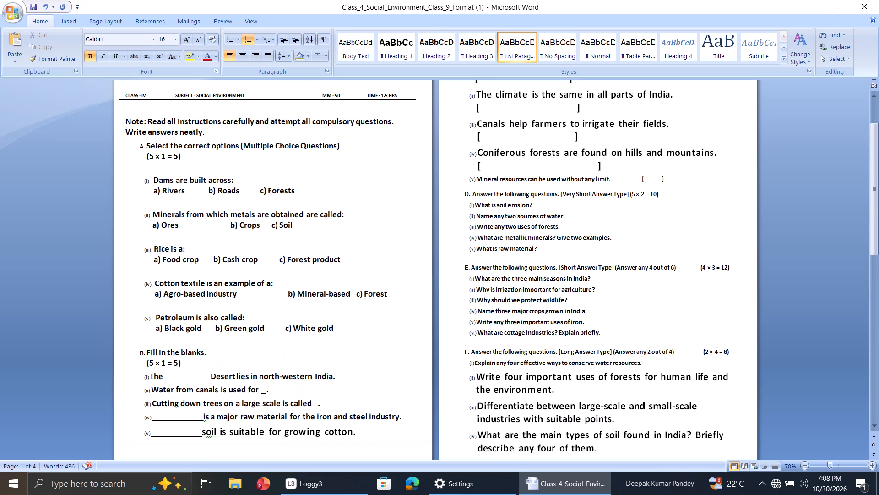
pyautogui.click(123, 117)
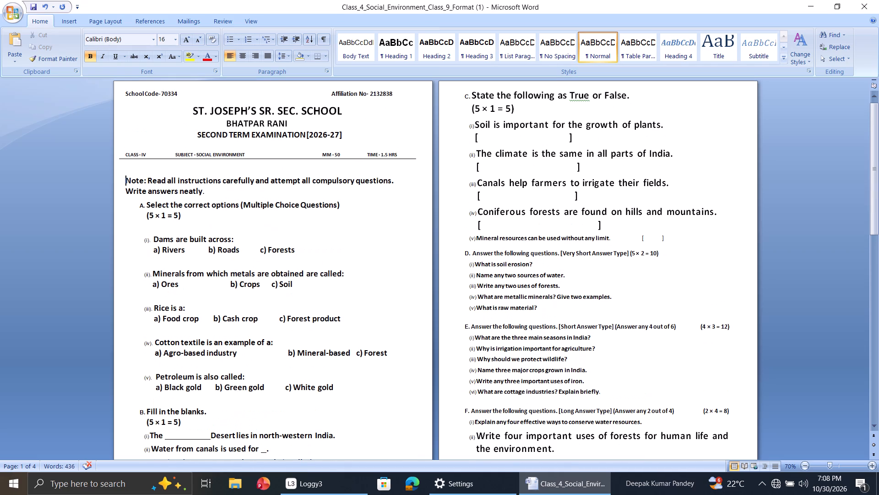
# Set the font size to 16 for the Section C heading, its marks and true-or-false statements (i) to (iv).
pyautogui.moveTo(471, 97); pyautogui.dragTo(479, 106)
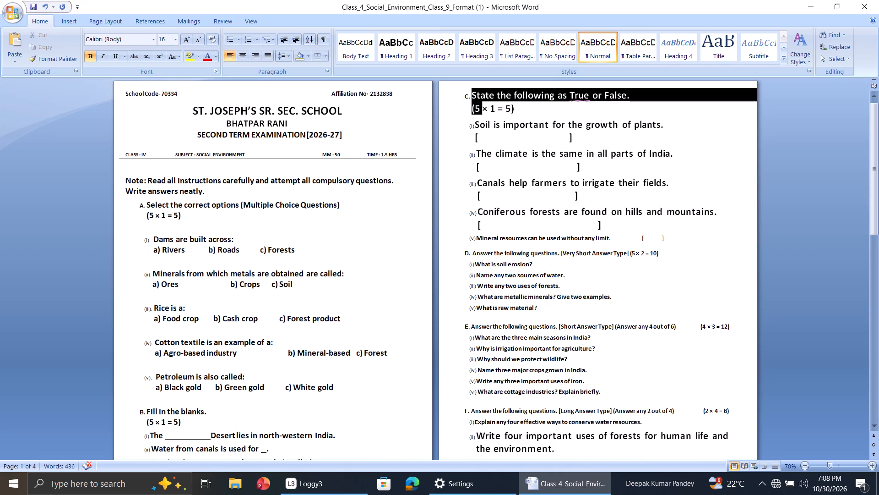
pyautogui.moveTo(479, 106); pyautogui.dragTo(551, 215)
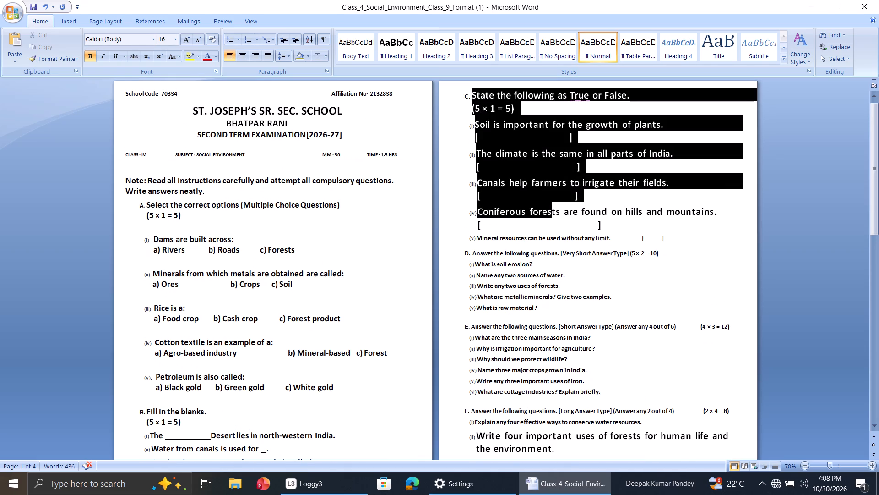
pyautogui.moveTo(551, 215); pyautogui.dragTo(602, 219)
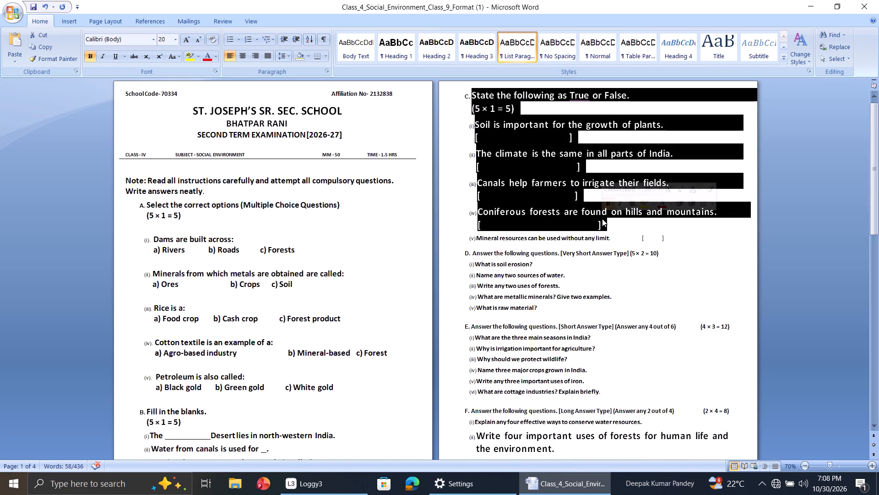
pyautogui.click(660, 191)
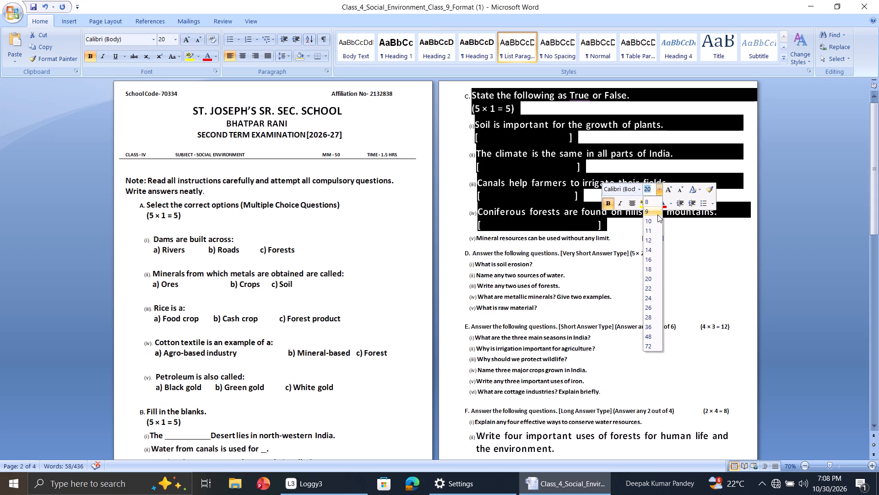
pyautogui.click(657, 255)
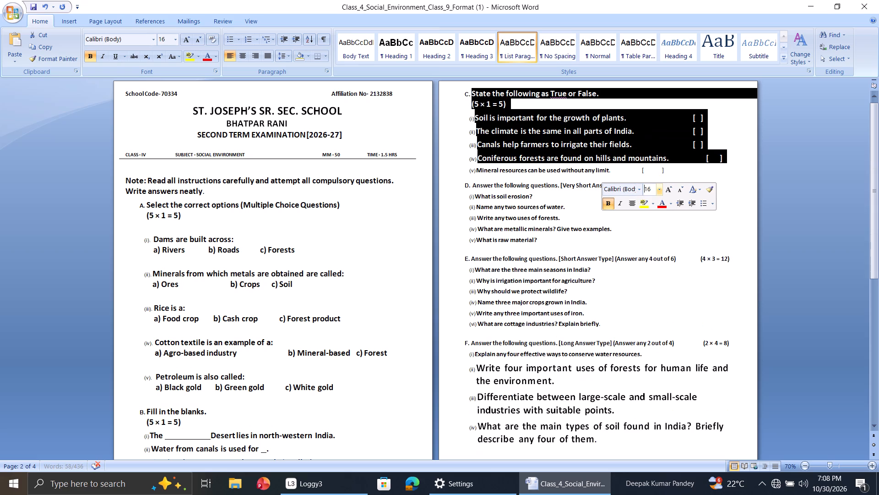
pyautogui.click(650, 258)
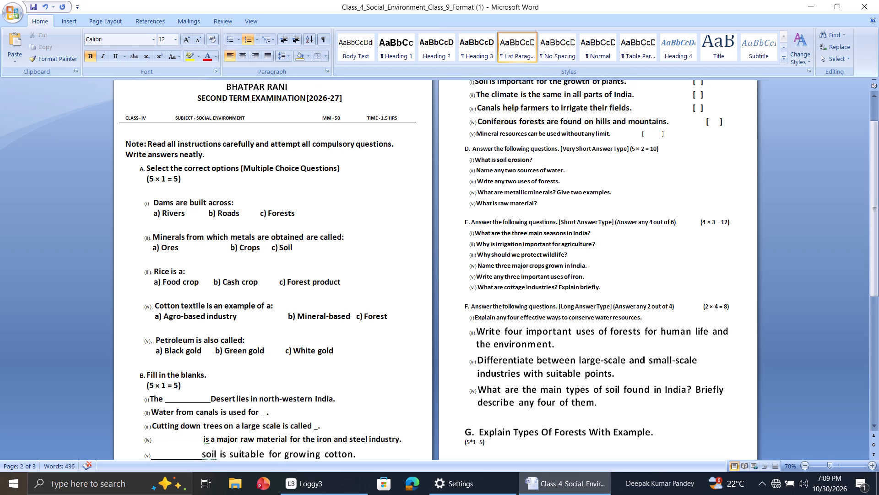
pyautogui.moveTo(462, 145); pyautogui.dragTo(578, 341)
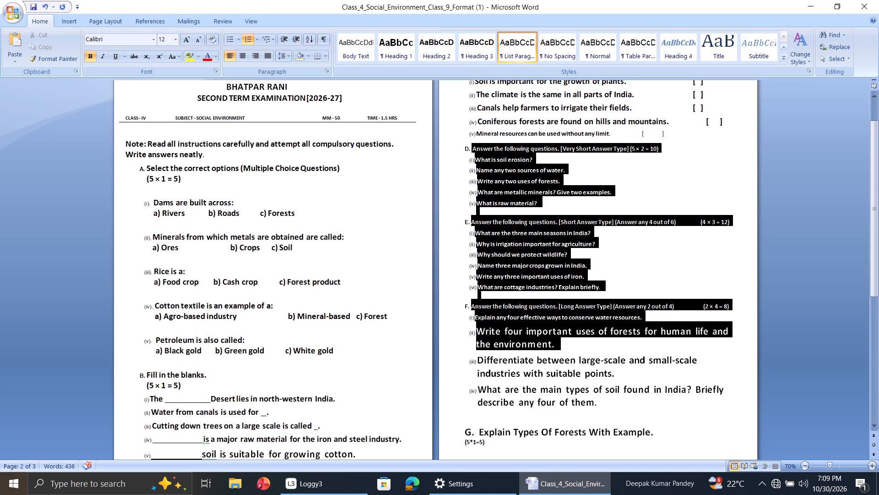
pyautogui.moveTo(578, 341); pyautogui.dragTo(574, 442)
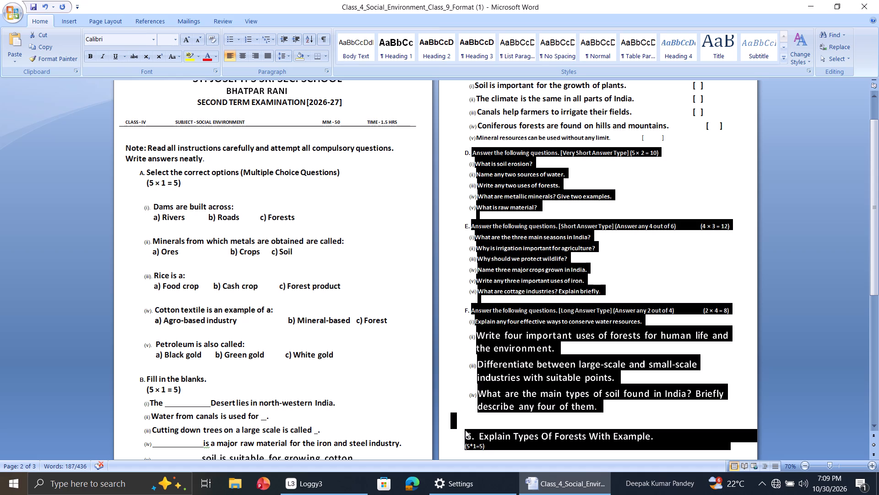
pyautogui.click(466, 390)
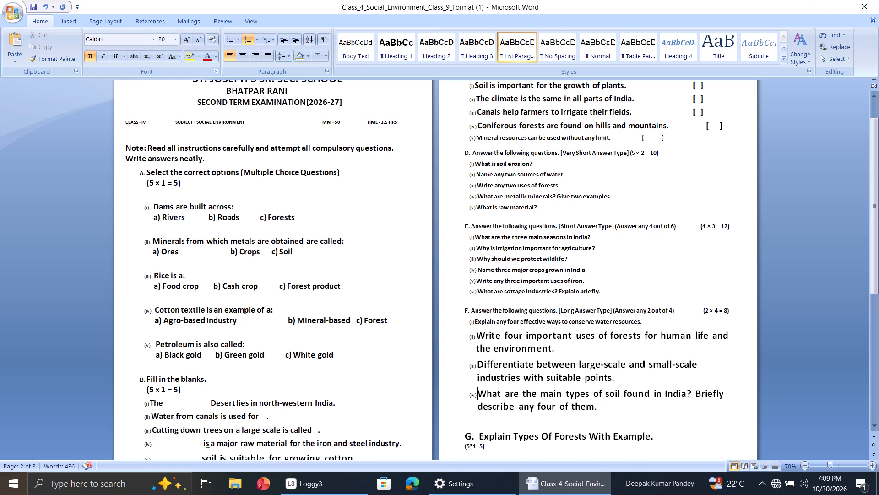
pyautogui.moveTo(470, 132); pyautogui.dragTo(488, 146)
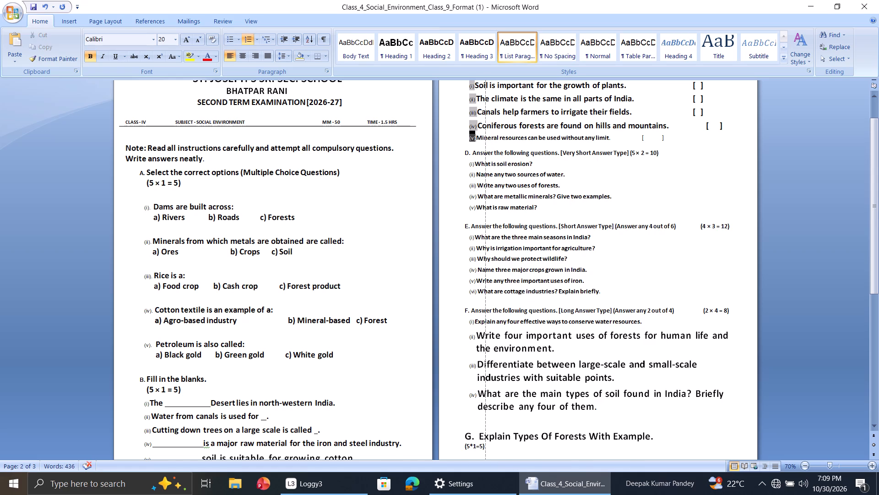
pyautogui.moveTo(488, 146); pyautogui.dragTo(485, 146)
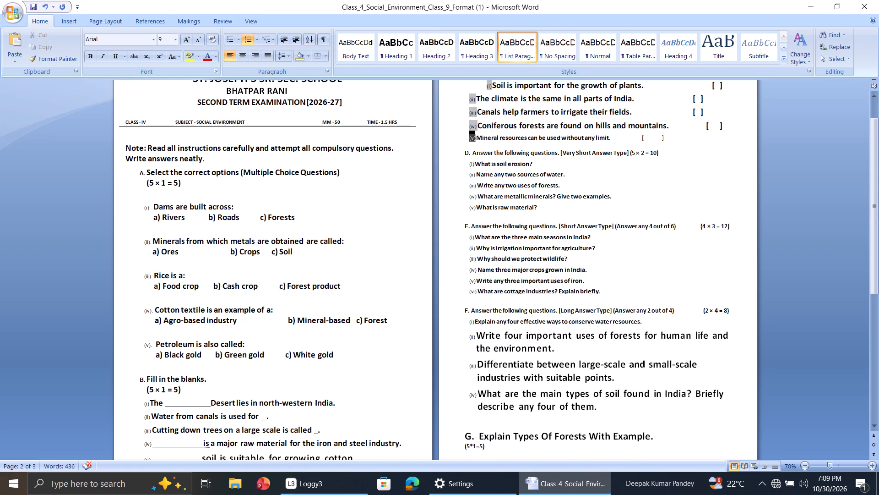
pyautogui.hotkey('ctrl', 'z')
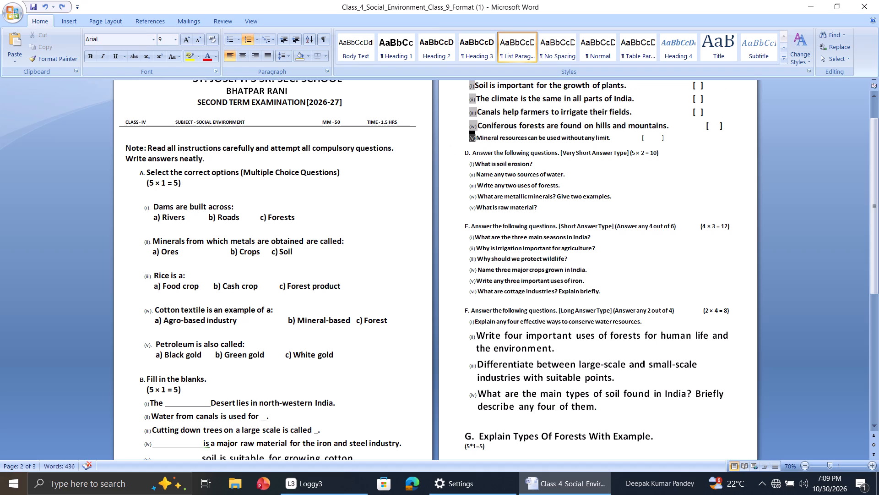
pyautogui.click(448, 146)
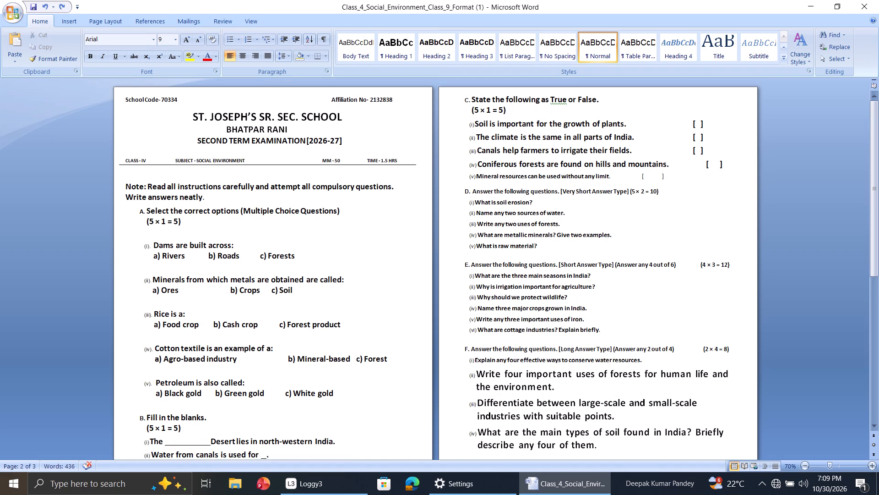
# Set the font size to 16 for the text from Section C statement (v) through Section E question (vi).
pyautogui.moveTo(464, 172); pyautogui.dragTo(510, 289)
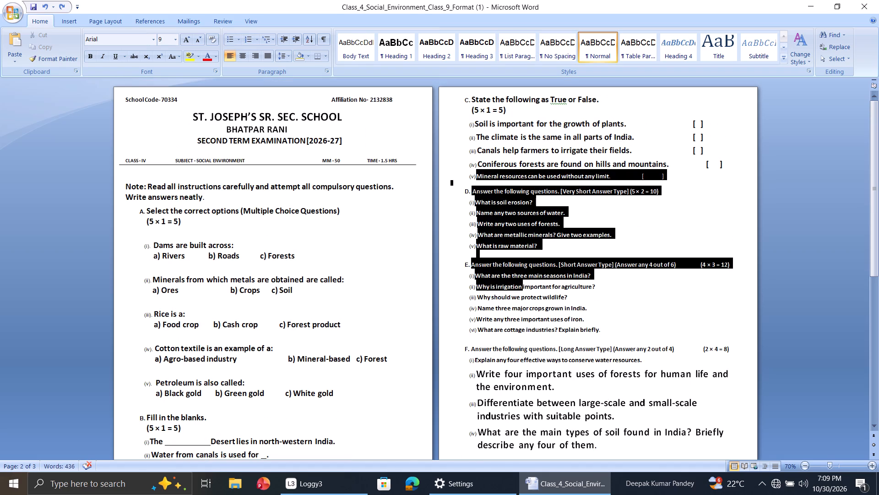
pyautogui.moveTo(510, 289); pyautogui.dragTo(600, 331)
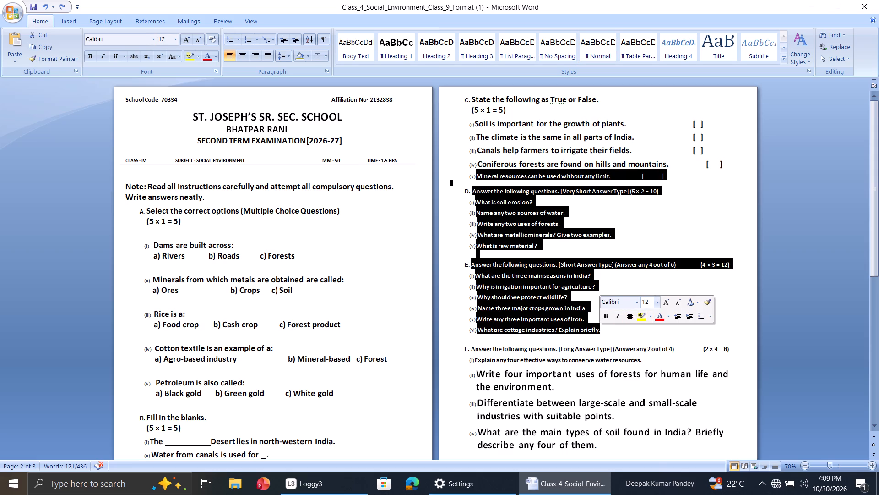
pyautogui.click(658, 304)
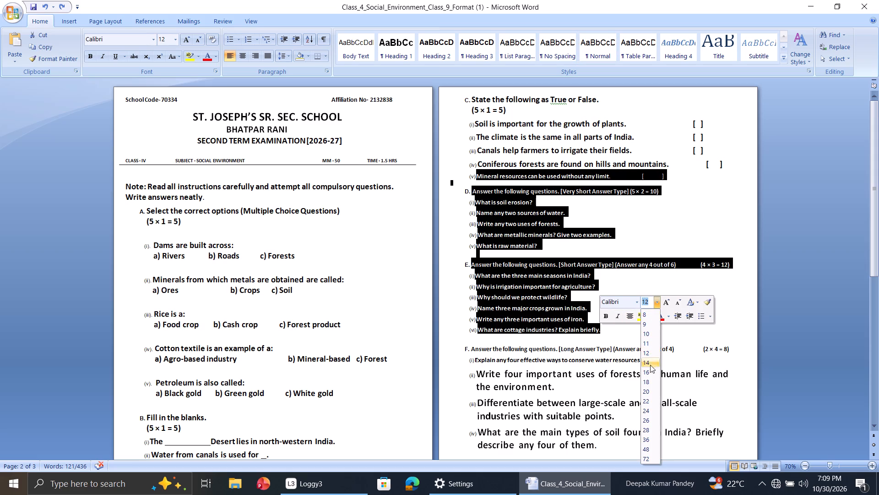
pyautogui.click(650, 368)
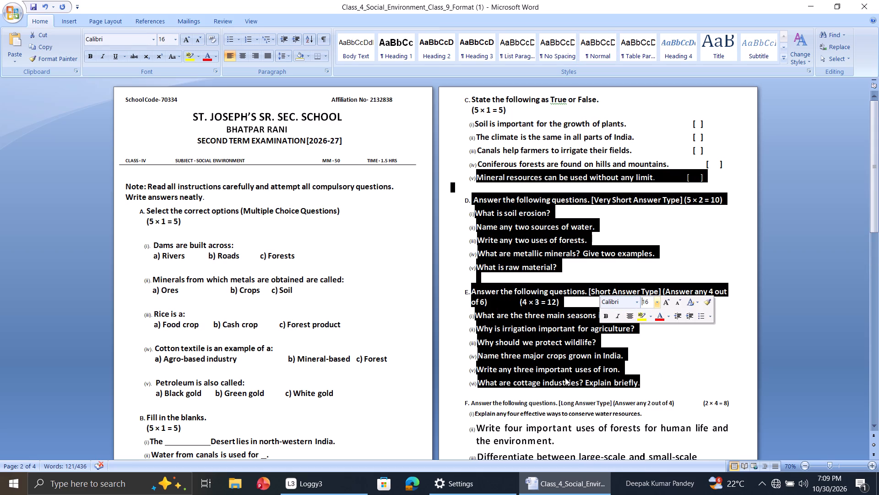
pyautogui.click(455, 333)
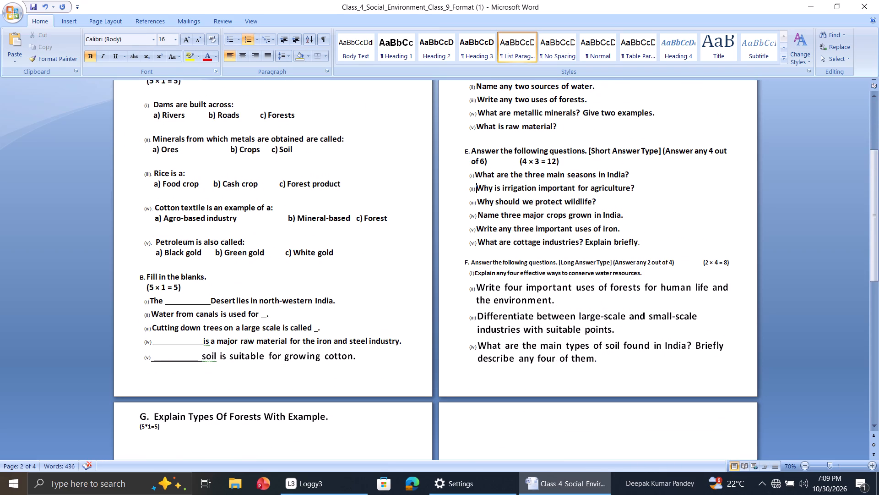
# Set the font size to 16 for the Section F heading, its marks and questions (i) to (iv).
pyautogui.moveTo(462, 258); pyautogui.dragTo(507, 340)
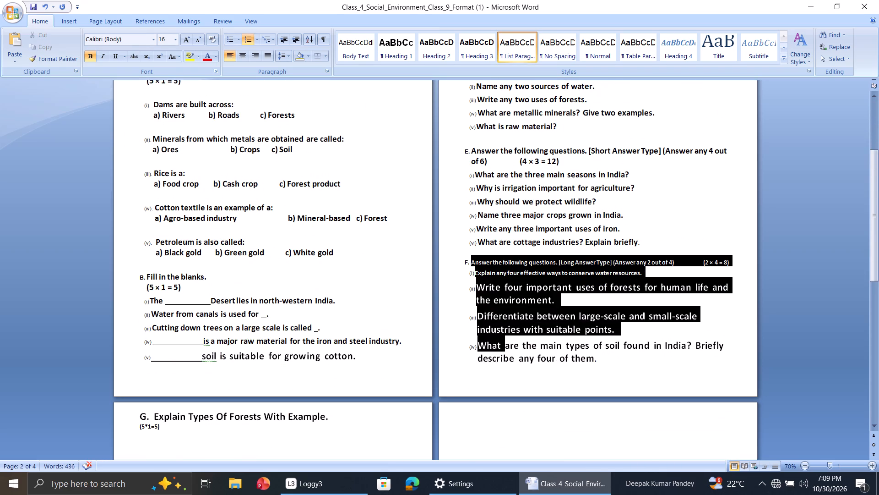
pyautogui.moveTo(507, 340); pyautogui.dragTo(597, 359)
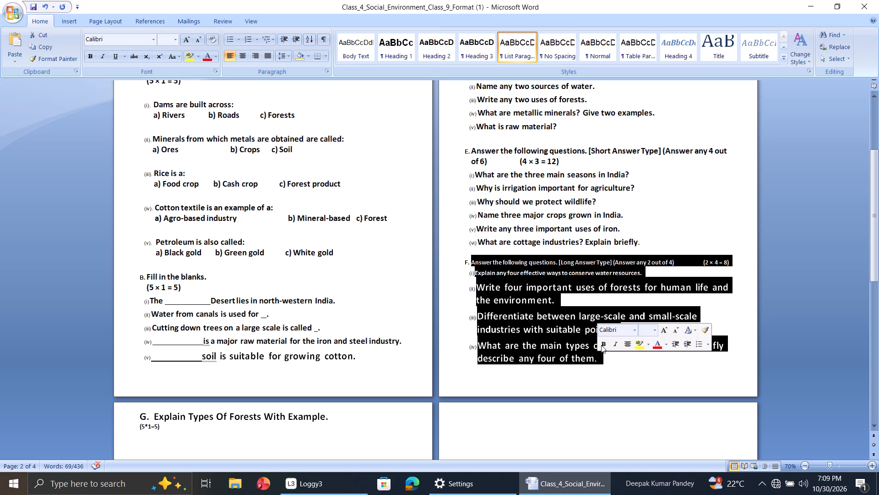
pyautogui.click(654, 333)
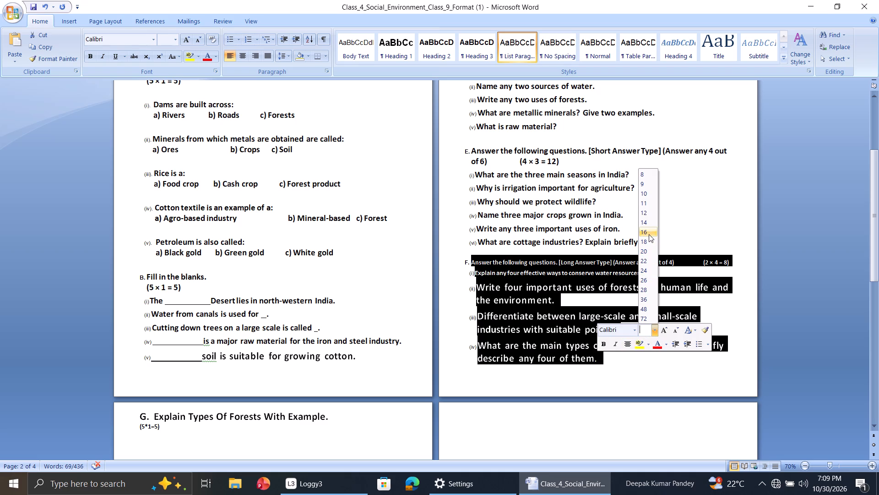
pyautogui.click(649, 234)
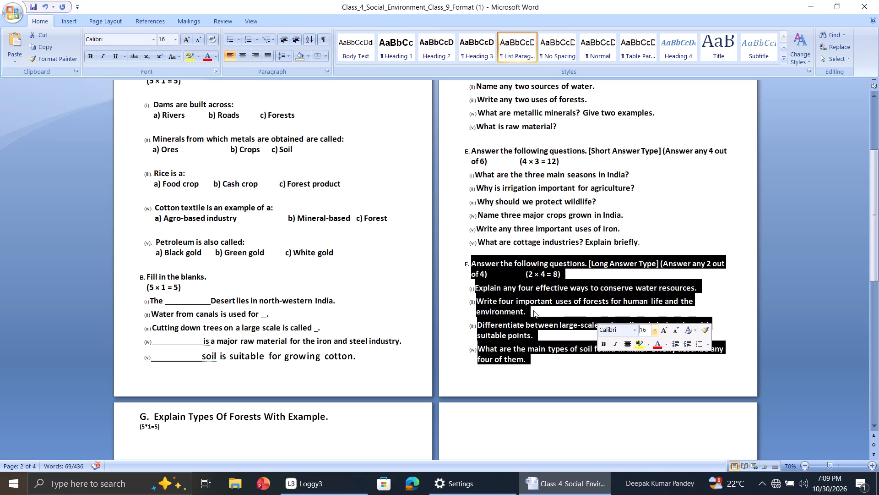
pyautogui.click(467, 316)
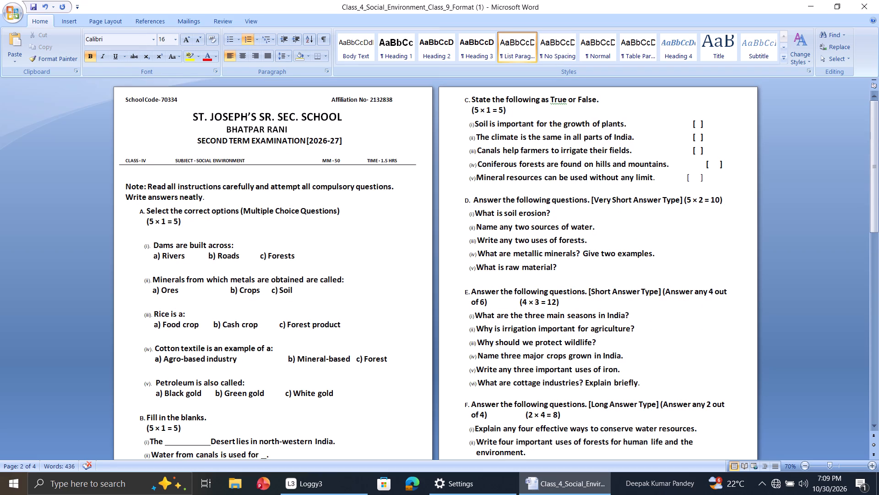
# Set the font size to 14 for the text from the BHATPAR RANI header line through Section B item (v).
pyautogui.moveTo(124, 180); pyautogui.dragTo(220, 351)
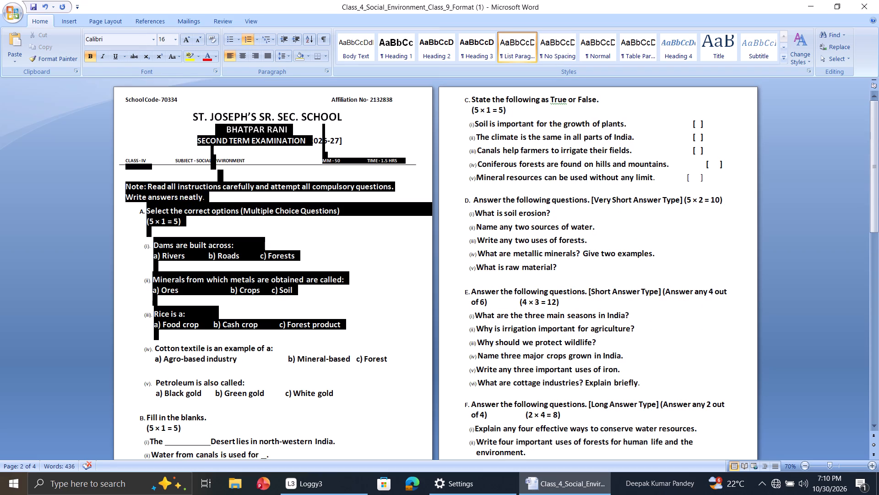
pyautogui.moveTo(220, 351); pyautogui.dragTo(245, 460)
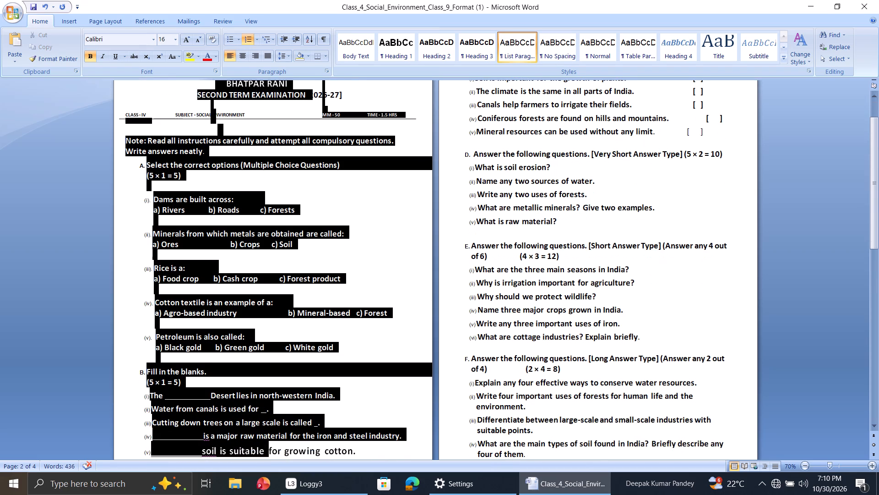
pyautogui.moveTo(245, 460); pyautogui.dragTo(332, 389)
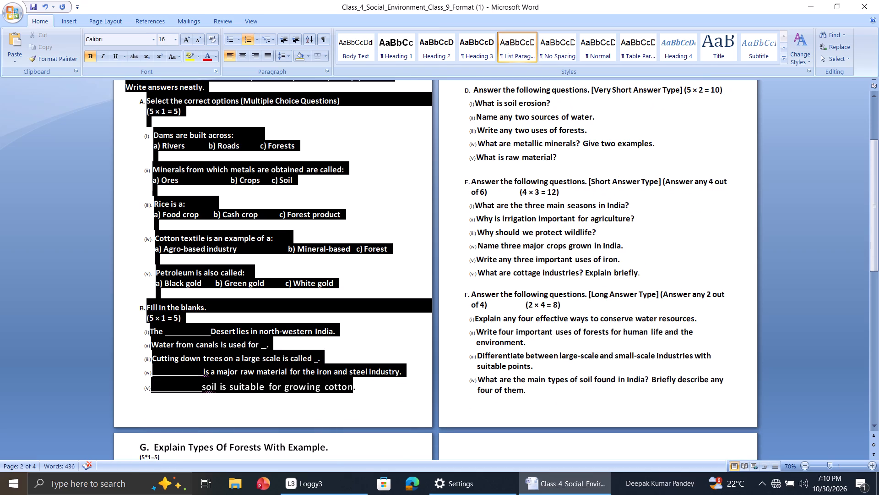
pyautogui.moveTo(332, 389); pyautogui.dragTo(353, 390)
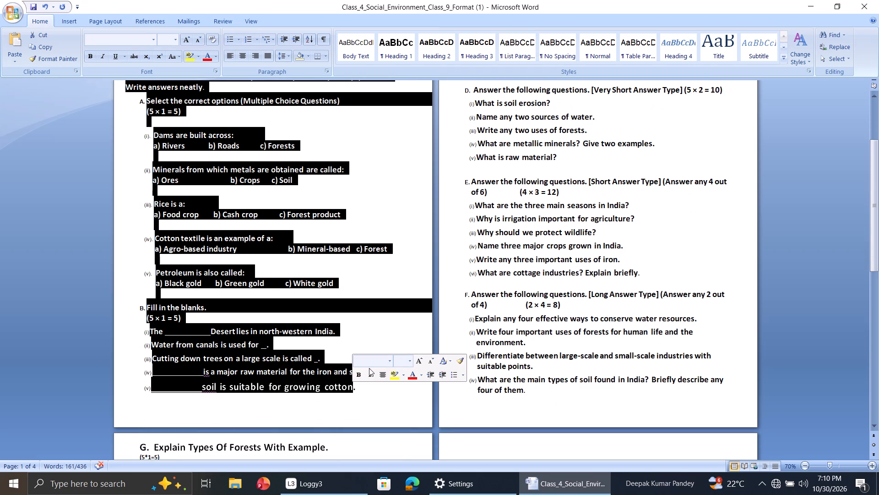
pyautogui.click(410, 363)
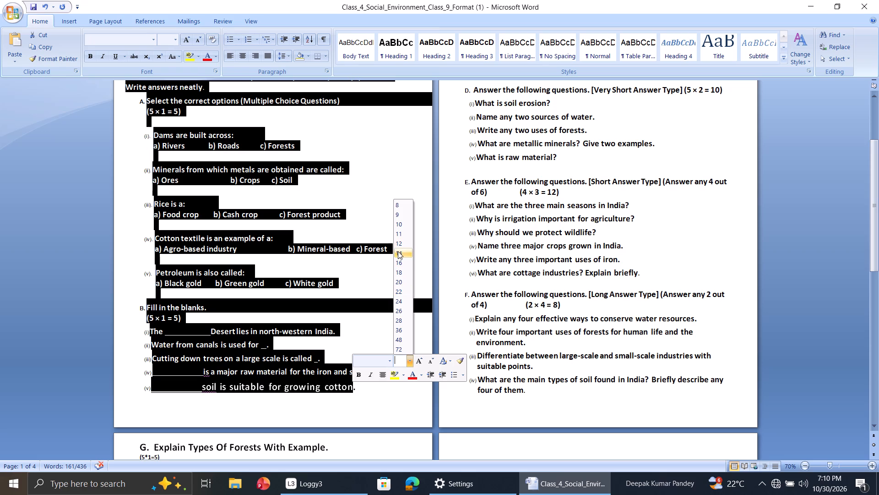
pyautogui.click(398, 252)
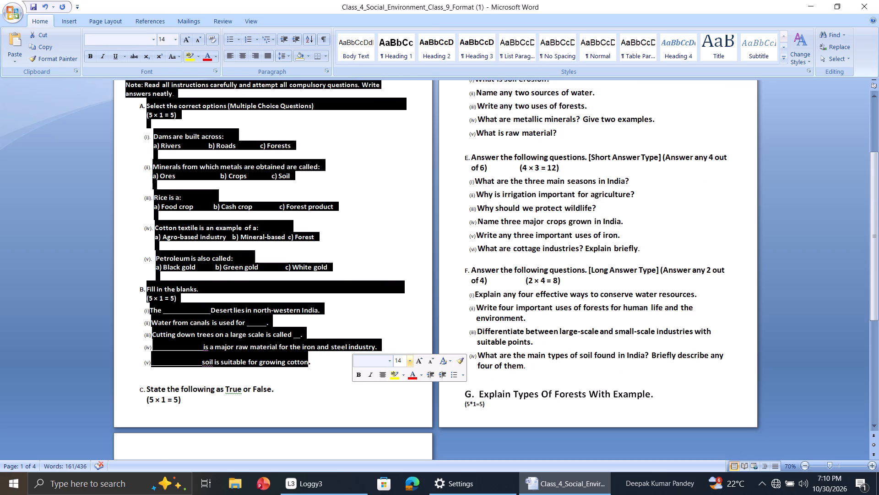
pyautogui.click(383, 157)
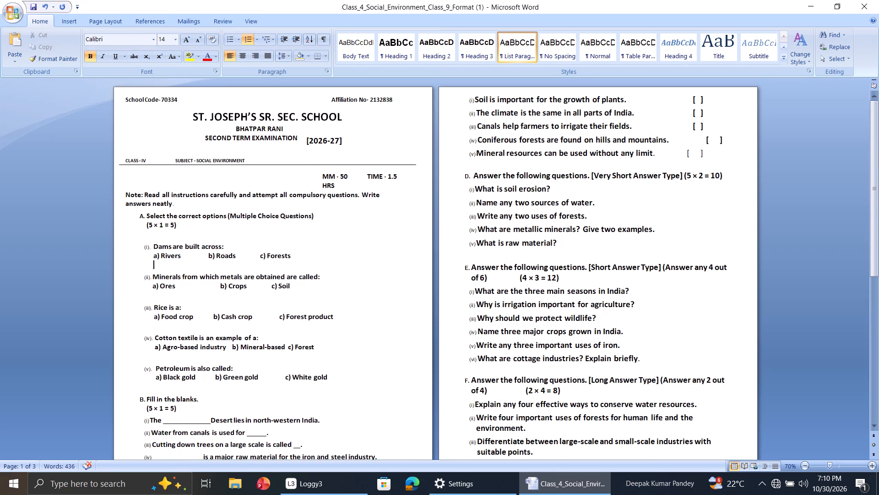
# Set the font size to 14 for the text from Section C statement (i) through Section F question (iii).
pyautogui.moveTo(474, 98); pyautogui.dragTo(533, 358)
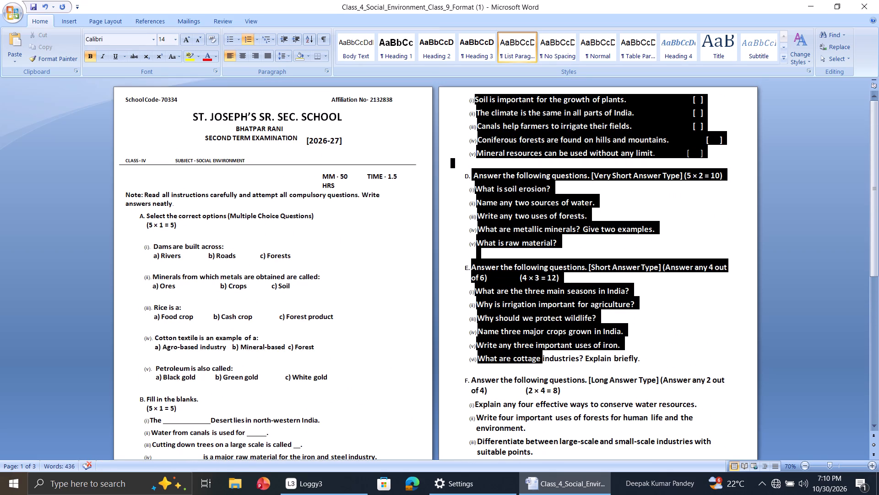
pyautogui.moveTo(533, 358); pyautogui.dragTo(553, 452)
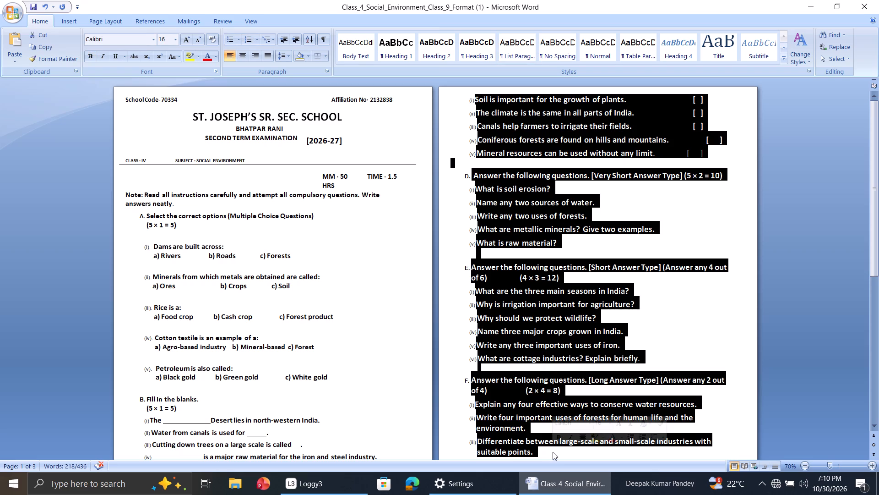
pyautogui.click(608, 423)
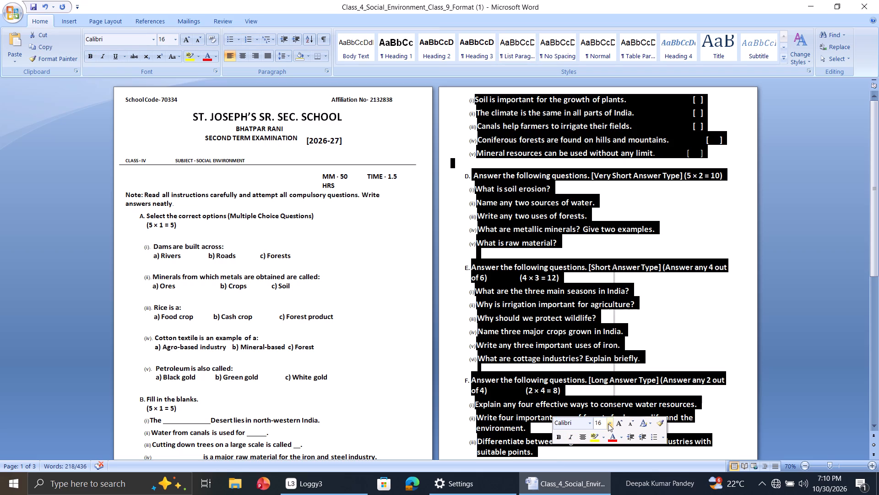
pyautogui.click(602, 315)
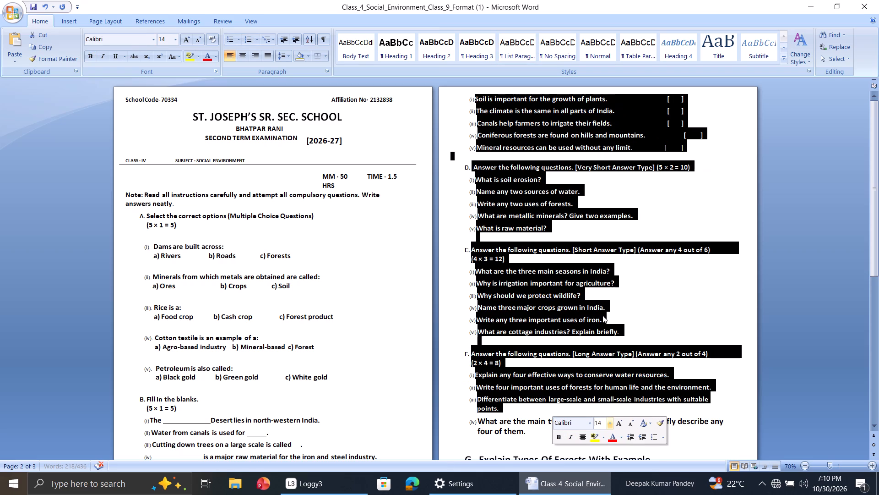
pyautogui.click(451, 355)
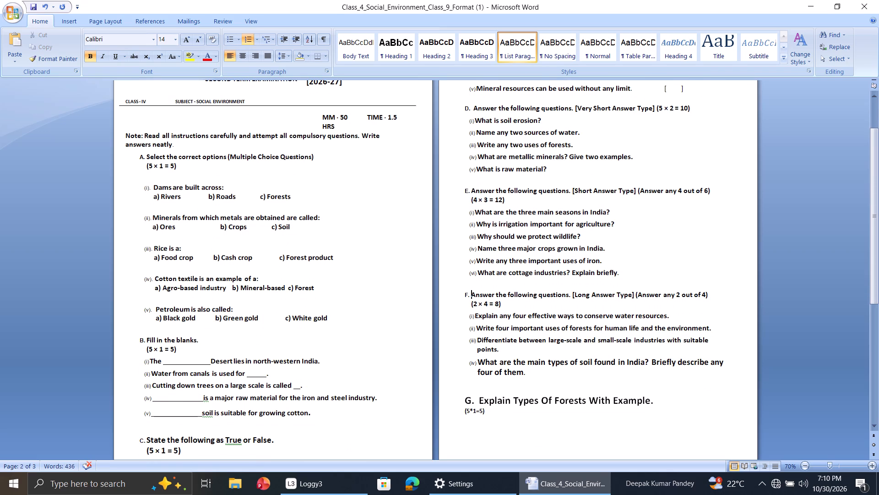
# Set the font size to 14 for Section F question (iv) and the Section G heading with its marks.
pyautogui.moveTo(459, 358); pyautogui.dragTo(541, 396)
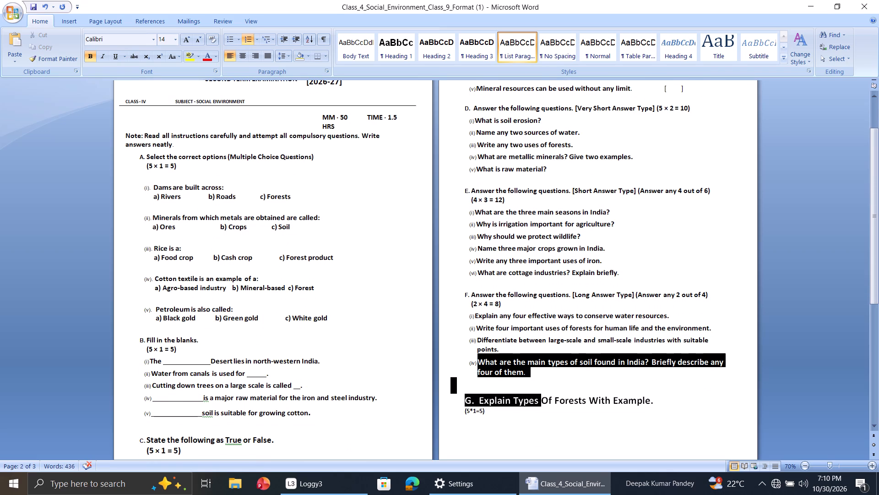
pyautogui.moveTo(541, 396); pyautogui.dragTo(543, 410)
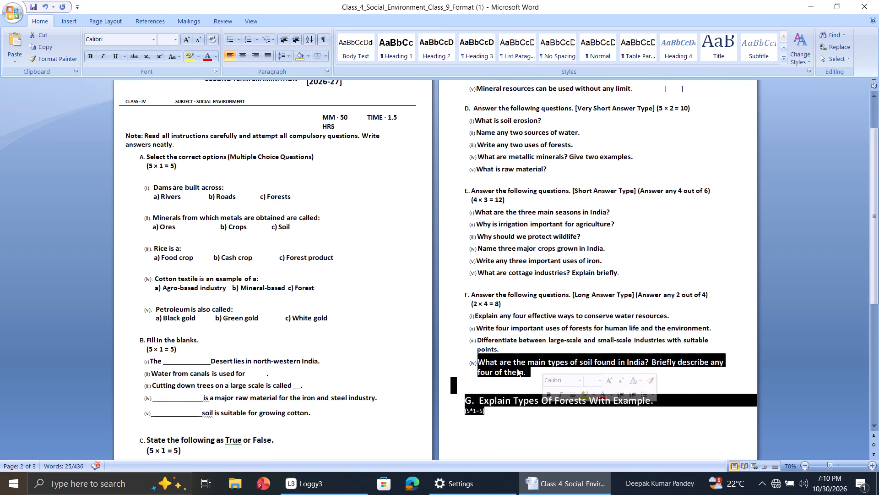
pyautogui.click(601, 384)
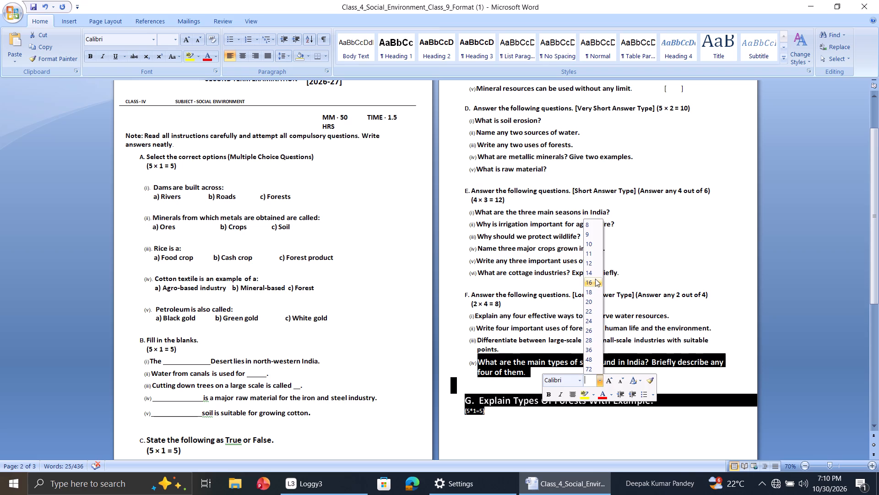
pyautogui.click(595, 275)
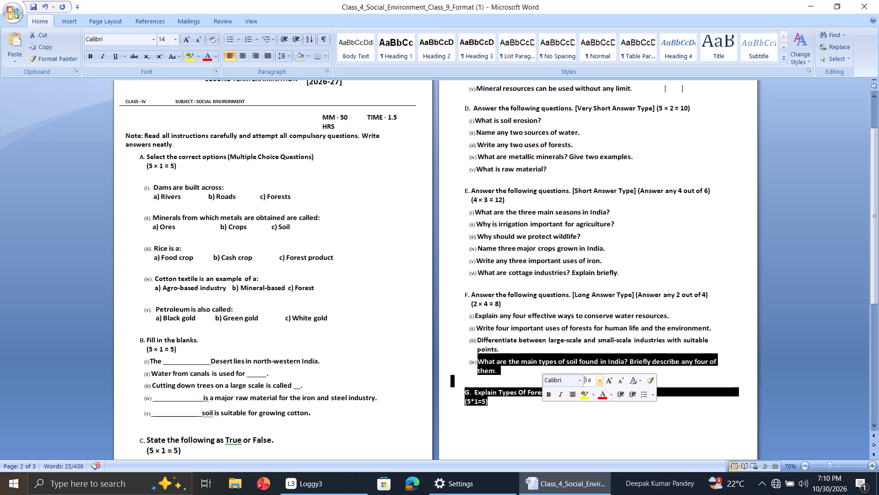
pyautogui.click(463, 337)
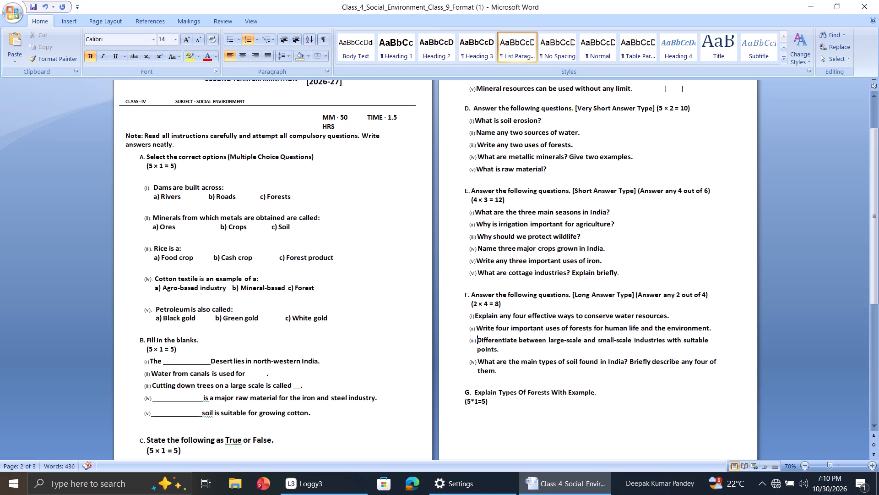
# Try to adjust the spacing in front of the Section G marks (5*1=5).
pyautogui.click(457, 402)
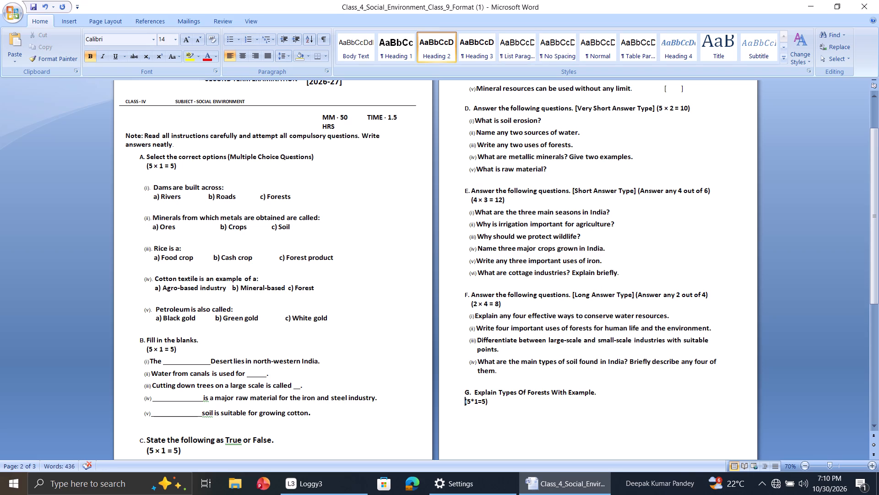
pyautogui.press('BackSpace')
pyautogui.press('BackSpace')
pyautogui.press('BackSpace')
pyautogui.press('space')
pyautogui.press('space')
# Delete the marks (5*1=5) below the Section G heading, along with the surplus spaces before them.
pyautogui.click(490, 400)
pyautogui.press('BackSpace')
pyautogui.press('BackSpace')
pyautogui.press('BackSpace')
pyautogui.press('BackSpace')
pyautogui.press('BackSpace')
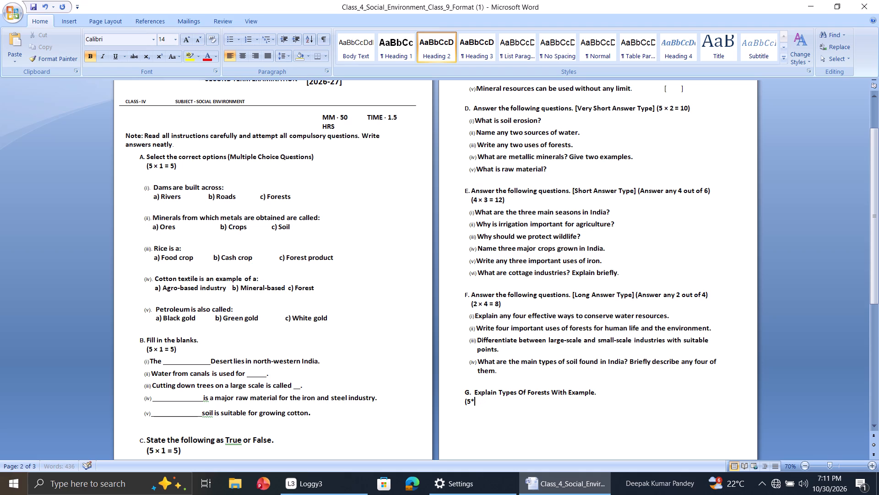
pyautogui.press('BackSpace')
pyautogui.press('BackSpace')
pyautogui.press('BackSpace')
pyautogui.press('BackSpace')
pyautogui.press('BackSpace')
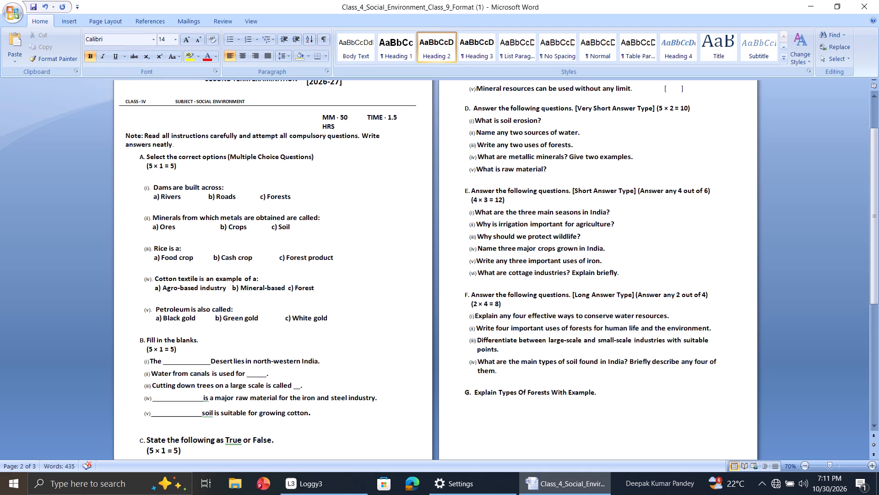
pyautogui.press('BackSpace')
pyautogui.press('BackSpace')
pyautogui.press('BackSpace')
pyautogui.press('BackSpace')
pyautogui.press('BackSpace')
pyautogui.press('BackSpace')
pyautogui.press('BackSpace')
pyautogui.press('BackSpace')
pyautogui.press('BackSpace')
pyautogui.press('BackSpace')
pyautogui.press('BackSpace')
pyautogui.press('BackSpace')
pyautogui.press('BackSpace')
pyautogui.press('BackSpace')
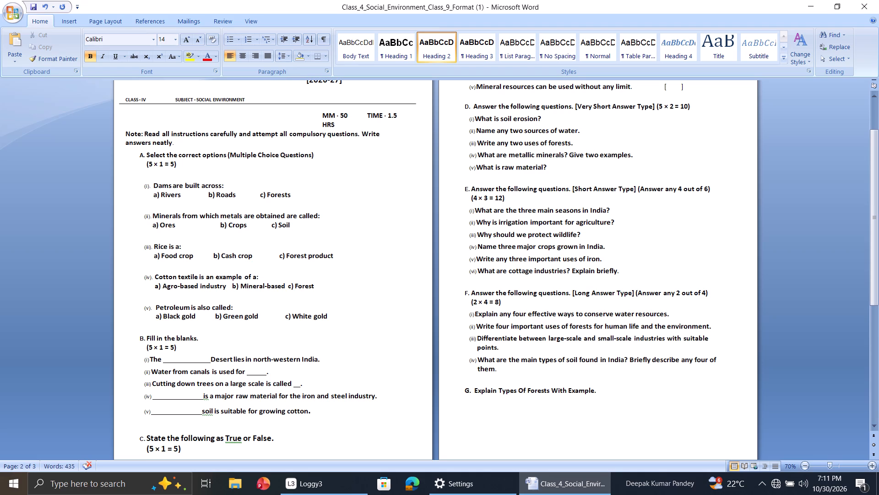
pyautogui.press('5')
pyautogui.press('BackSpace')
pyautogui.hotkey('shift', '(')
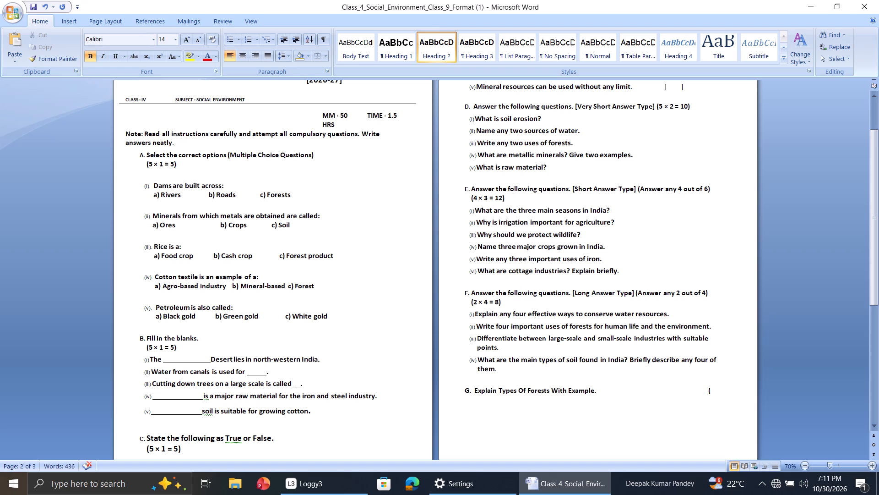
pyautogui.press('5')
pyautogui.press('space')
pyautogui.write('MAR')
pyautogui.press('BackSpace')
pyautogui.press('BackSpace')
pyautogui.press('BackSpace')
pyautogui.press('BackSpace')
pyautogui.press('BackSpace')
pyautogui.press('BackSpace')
# Trim the surplus spaces after the Section G heading and add the marks "(5Marks)" at the end of its line.
pyautogui.press('BackSpace')
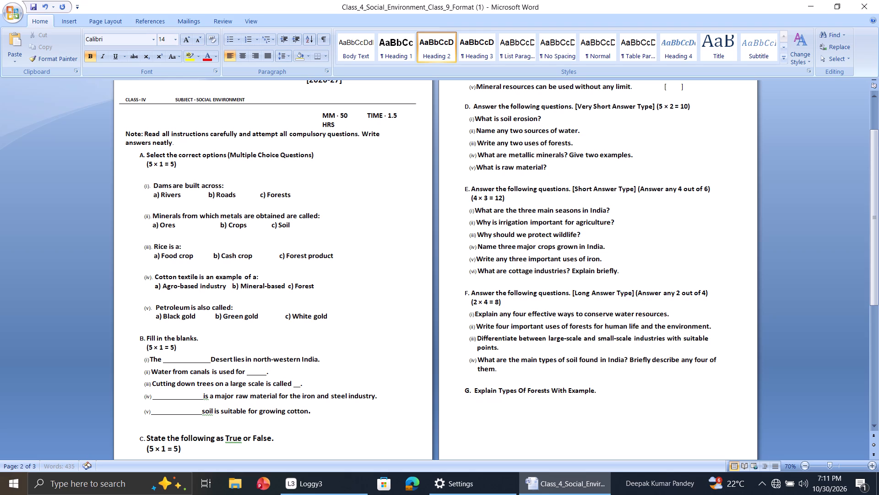
pyautogui.press('BackSpace')
pyautogui.press('BackSpace')
pyautogui.press('BackSpace')
pyautogui.press('BackSpace')
pyautogui.hotkey('shift', '(')
pyautogui.press('5')
pyautogui.write('arks')
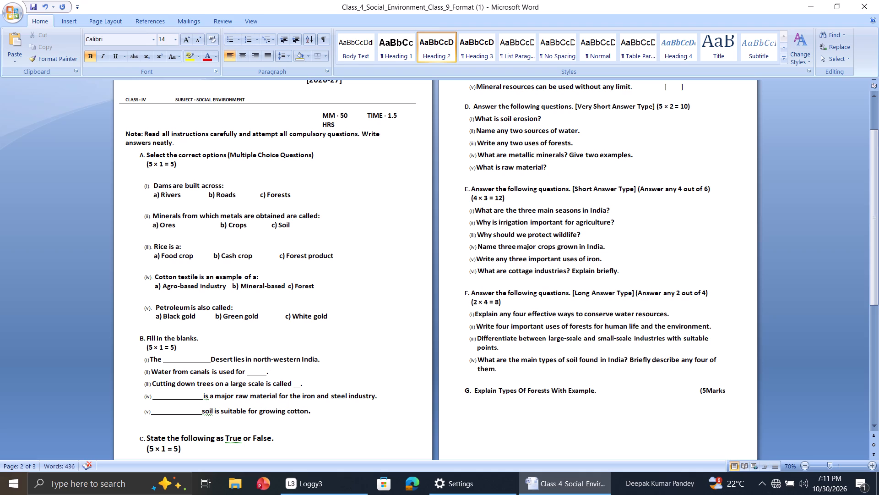
pyautogui.hotkey('shift', ')')
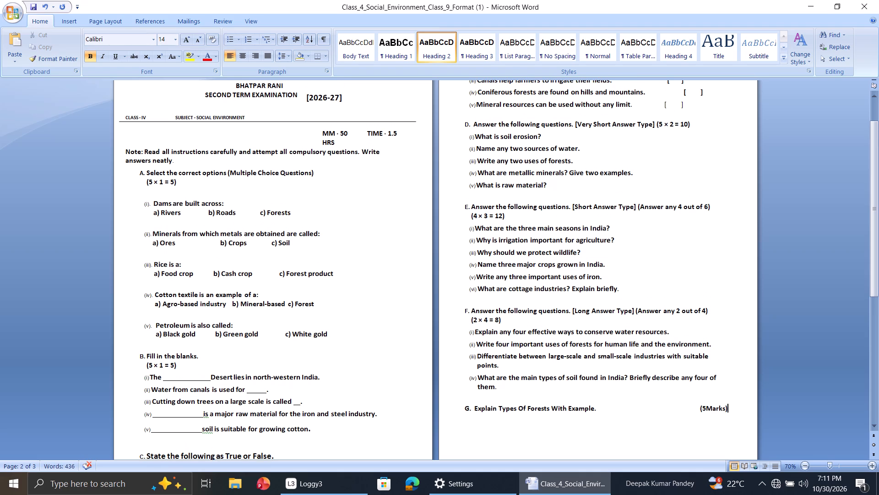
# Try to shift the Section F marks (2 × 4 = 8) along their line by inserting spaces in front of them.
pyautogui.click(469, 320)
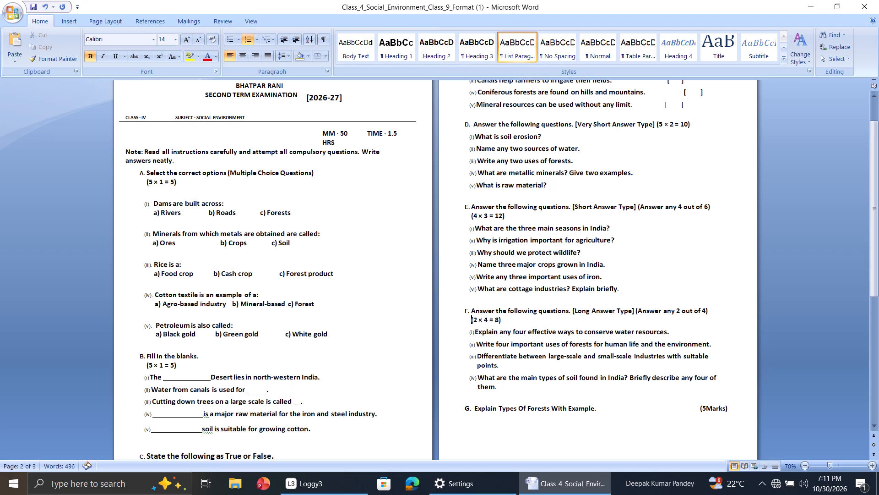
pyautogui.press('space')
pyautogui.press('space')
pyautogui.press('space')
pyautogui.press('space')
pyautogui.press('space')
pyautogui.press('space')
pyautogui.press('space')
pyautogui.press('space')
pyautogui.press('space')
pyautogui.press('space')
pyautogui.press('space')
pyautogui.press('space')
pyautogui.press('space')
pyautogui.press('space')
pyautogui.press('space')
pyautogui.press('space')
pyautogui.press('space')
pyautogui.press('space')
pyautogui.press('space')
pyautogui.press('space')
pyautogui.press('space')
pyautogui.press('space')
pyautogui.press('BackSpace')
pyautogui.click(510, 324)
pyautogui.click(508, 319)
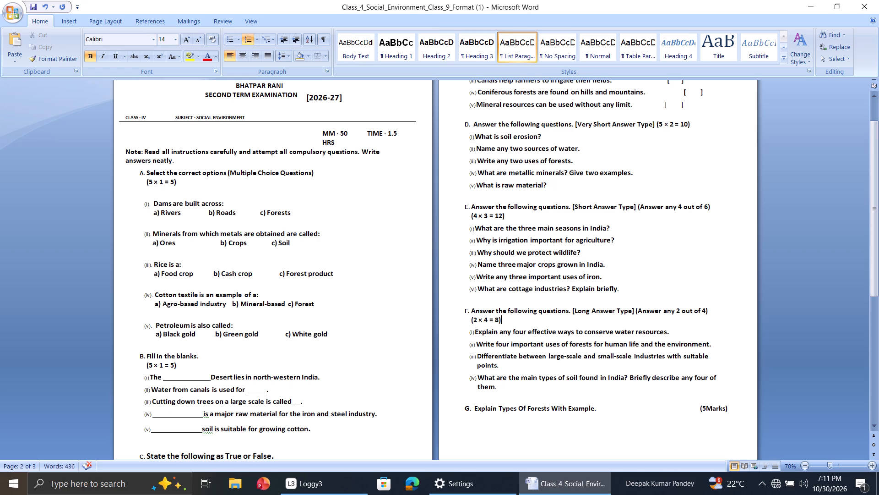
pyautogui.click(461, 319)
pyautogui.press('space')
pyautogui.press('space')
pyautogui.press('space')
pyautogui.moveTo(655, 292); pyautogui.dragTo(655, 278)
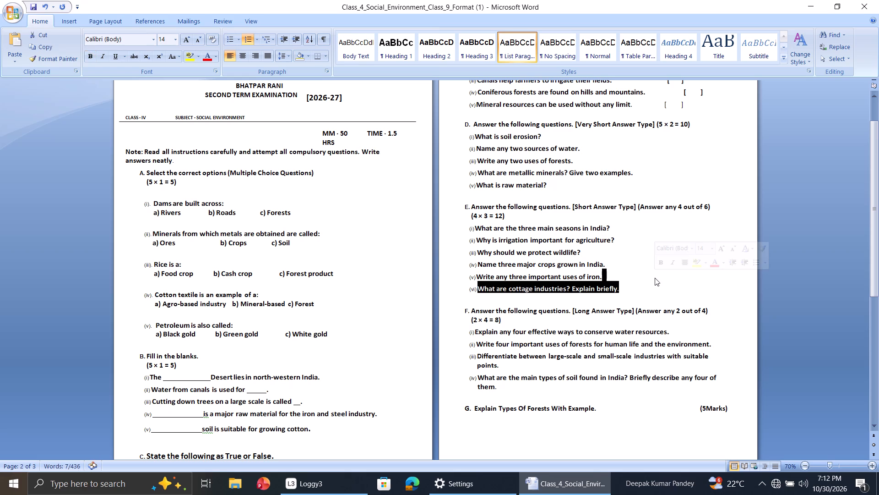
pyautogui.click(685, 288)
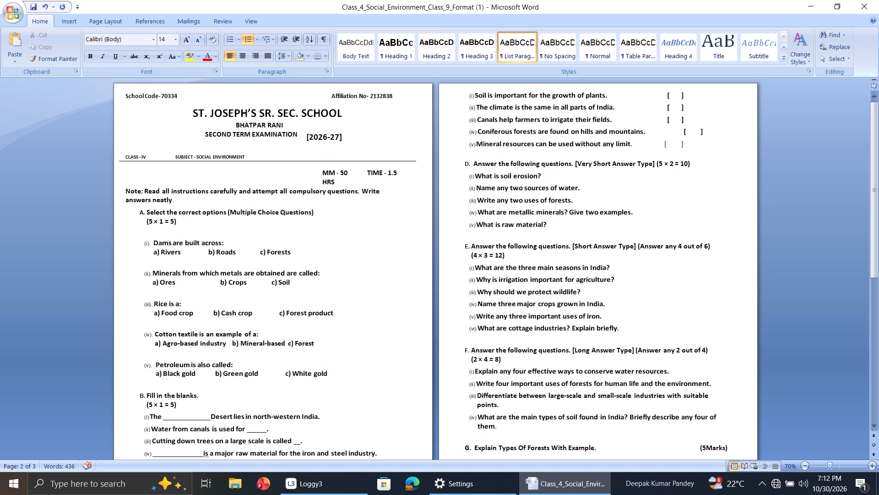
# Remove the surplus spaces before the answer brackets of Section C statement (iv) to line them up with the brackets above.
pyautogui.click(679, 128)
pyautogui.press('BackSpace')
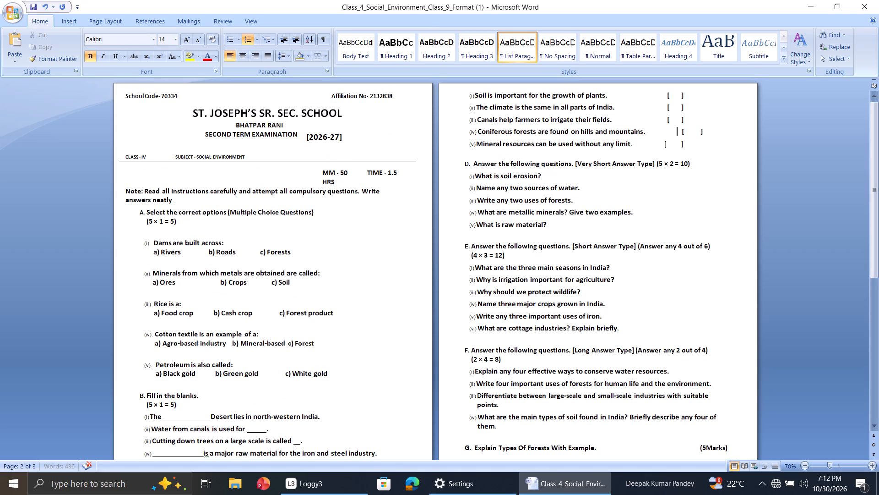
pyautogui.press('BackSpace')
pyautogui.press('BackSpace')
pyautogui.press('BackSpace')
pyautogui.press('BackSpace')
pyautogui.press('BackSpace')
pyautogui.press('BackSpace')
pyautogui.press('BackSpace')
pyautogui.press('BackSpace')
# Add spaces before and inside the answer brackets of Section C statement (v) to line them up with the others.
pyautogui.click(658, 143)
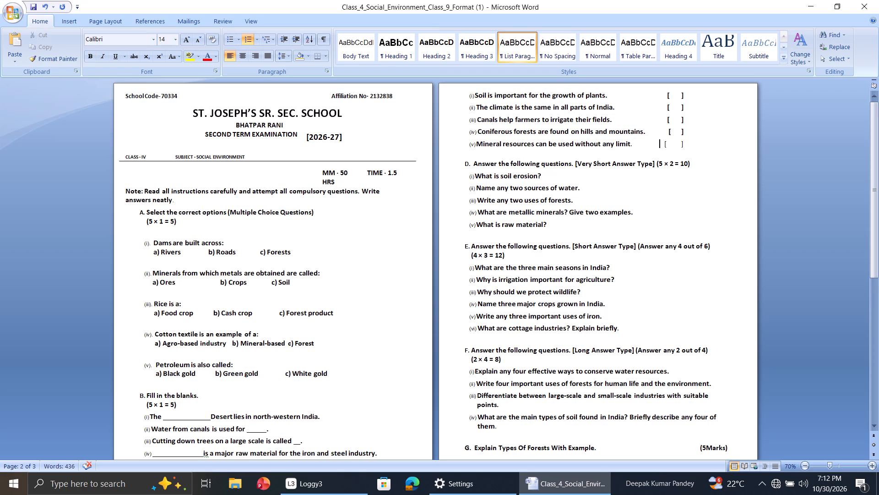
pyautogui.press('space')
pyautogui.press('space')
pyautogui.press('space')
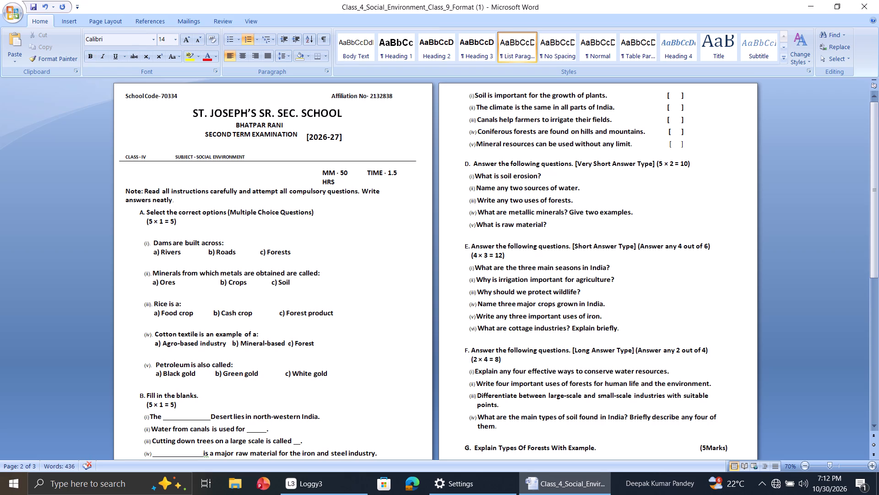
pyautogui.click(680, 143)
pyautogui.press('space')
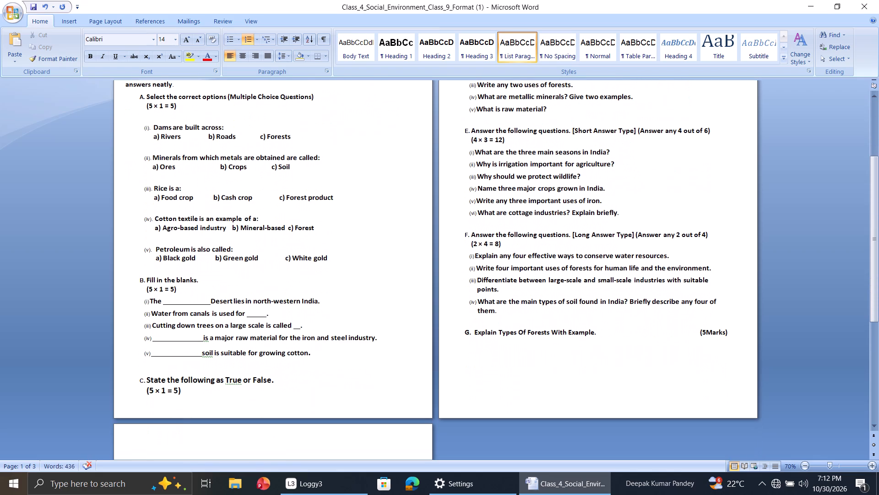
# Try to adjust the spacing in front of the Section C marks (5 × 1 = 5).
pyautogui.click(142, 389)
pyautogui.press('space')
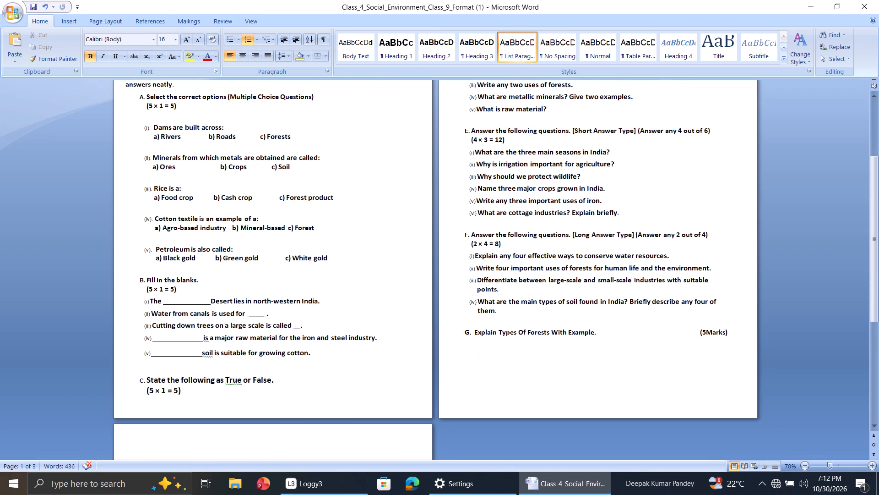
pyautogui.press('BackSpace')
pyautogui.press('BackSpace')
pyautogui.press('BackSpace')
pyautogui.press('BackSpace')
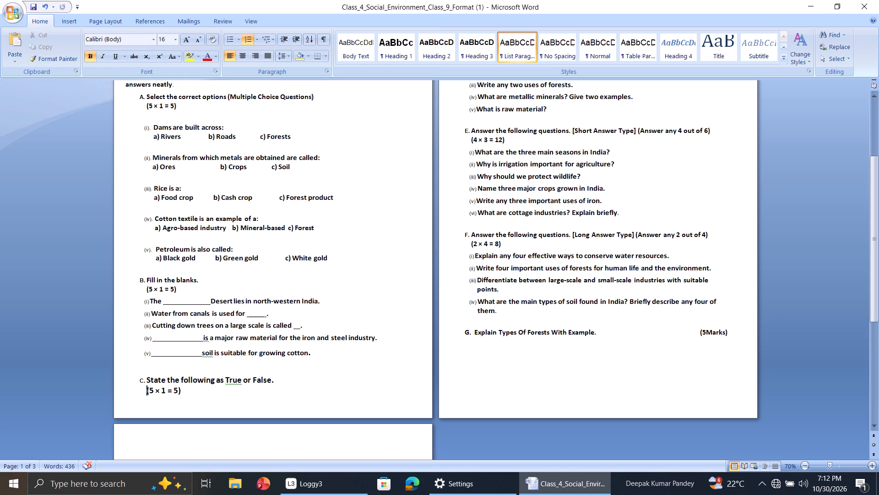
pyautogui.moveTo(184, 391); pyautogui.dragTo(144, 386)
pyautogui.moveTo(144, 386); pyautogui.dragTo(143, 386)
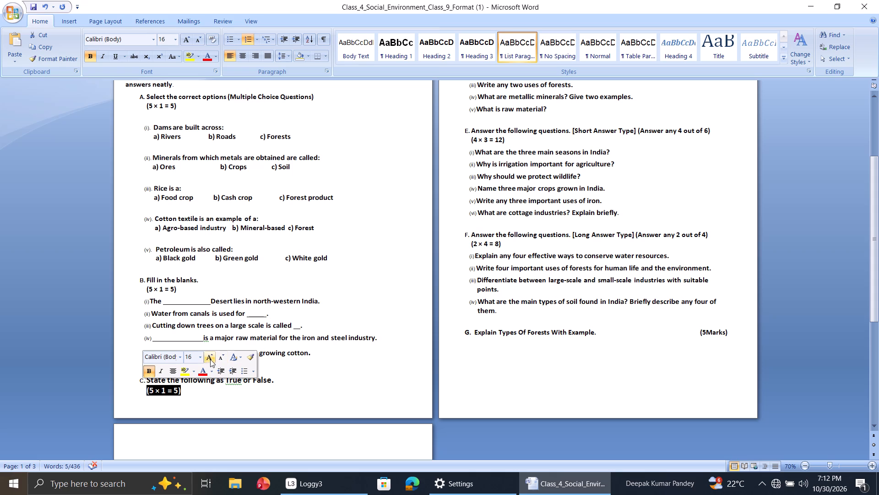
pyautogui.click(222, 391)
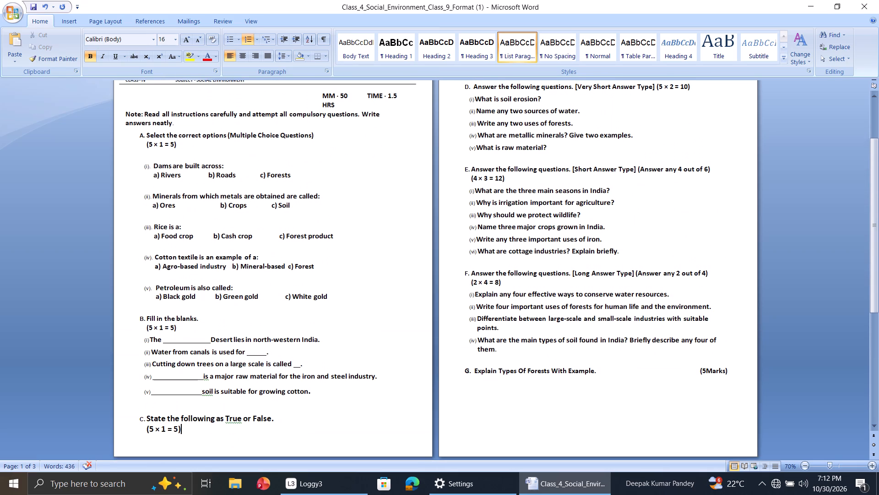
# Pad the end of the Section C heading line "State the following as True or False." with a long run of spaces.
pyautogui.click(281, 419)
pyautogui.press('BackSpace')
pyautogui.press('BackSpace')
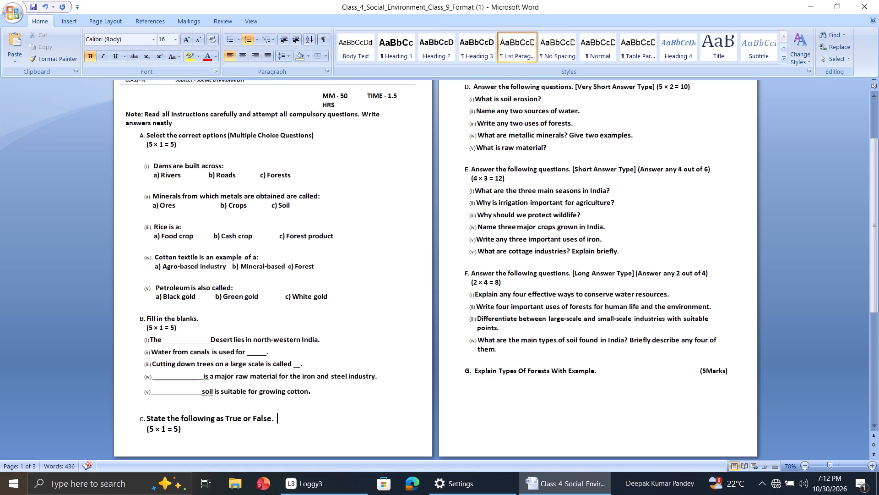
pyautogui.press('space')
pyautogui.press('space')
pyautogui.press('space')
pyautogui.press('space')
pyautogui.press('space')
pyautogui.press('space')
pyautogui.press('space')
pyautogui.press('space')
pyautogui.press('space')
pyautogui.press('space')
pyautogui.press('space')
pyautogui.press('space')
pyautogui.press('space')
pyautogui.press('space')
pyautogui.press('space')
pyautogui.press('space')
pyautogui.press('space')
pyautogui.press('space')
pyautogui.press('space')
pyautogui.press('space')
pyautogui.press('space')
pyautogui.press('space')
pyautogui.press('space')
pyautogui.press('space')
pyautogui.press('space')
pyautogui.press('space')
pyautogui.press('space')
pyautogui.press('space')
pyautogui.press('space')
pyautogui.press('space')
pyautogui.press('space')
pyautogui.press('space')
pyautogui.press('space')
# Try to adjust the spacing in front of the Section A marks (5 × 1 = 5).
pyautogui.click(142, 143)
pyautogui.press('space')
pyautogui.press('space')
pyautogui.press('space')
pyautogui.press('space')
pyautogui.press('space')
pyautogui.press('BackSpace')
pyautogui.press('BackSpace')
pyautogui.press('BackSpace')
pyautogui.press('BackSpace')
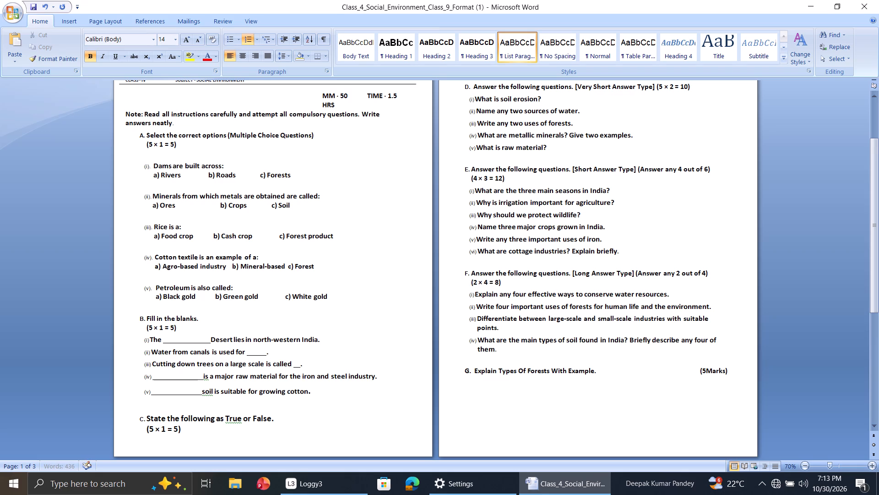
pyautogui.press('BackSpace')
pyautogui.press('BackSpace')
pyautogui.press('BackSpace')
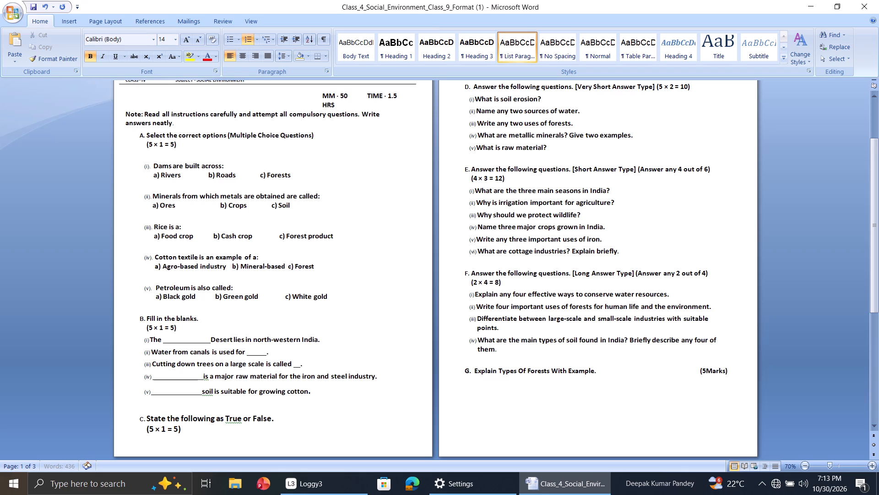
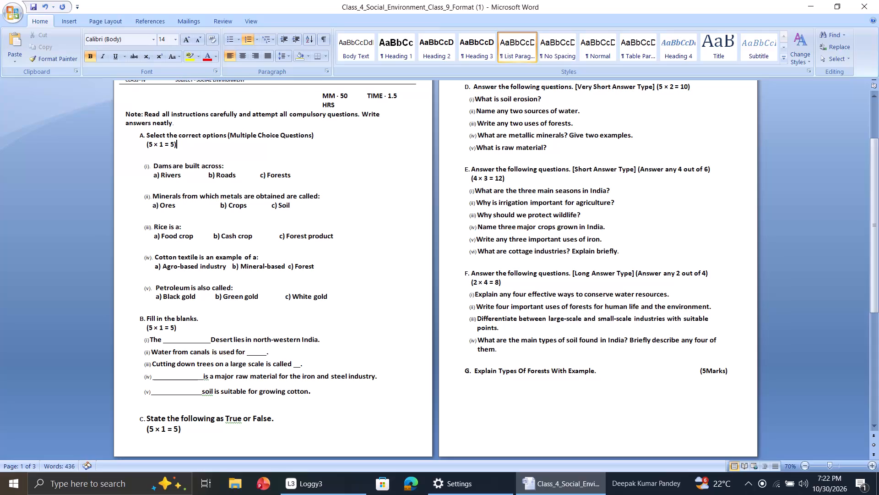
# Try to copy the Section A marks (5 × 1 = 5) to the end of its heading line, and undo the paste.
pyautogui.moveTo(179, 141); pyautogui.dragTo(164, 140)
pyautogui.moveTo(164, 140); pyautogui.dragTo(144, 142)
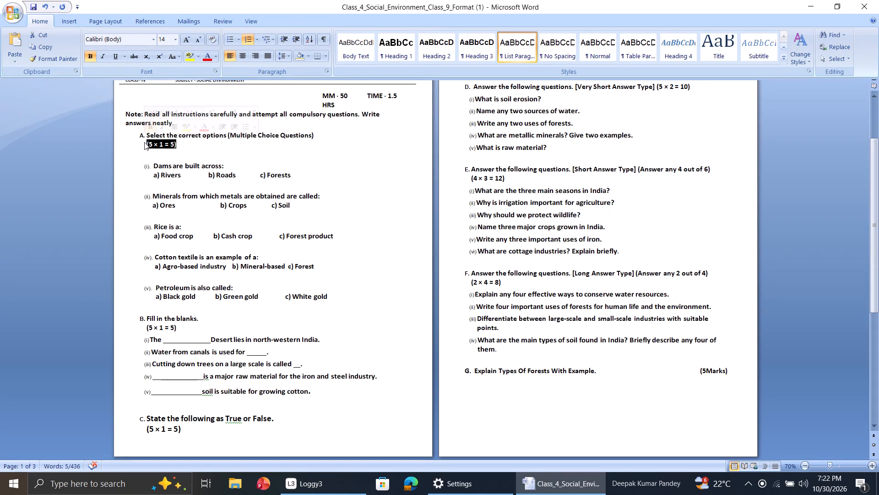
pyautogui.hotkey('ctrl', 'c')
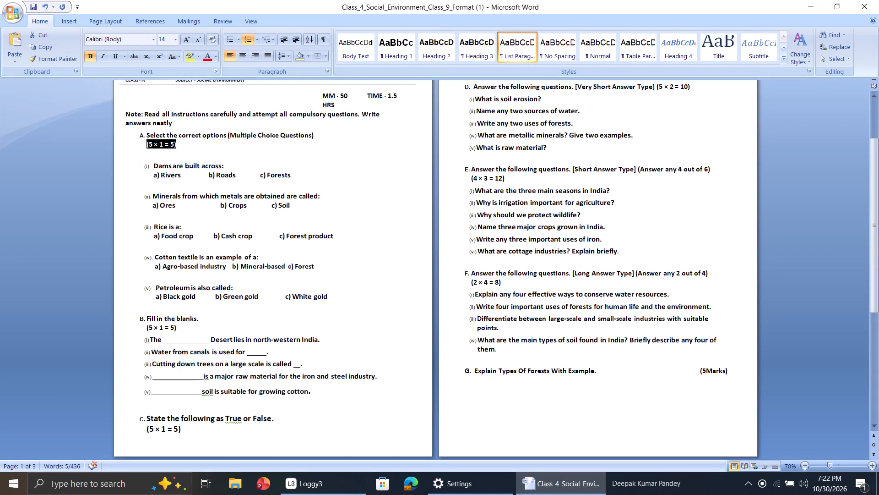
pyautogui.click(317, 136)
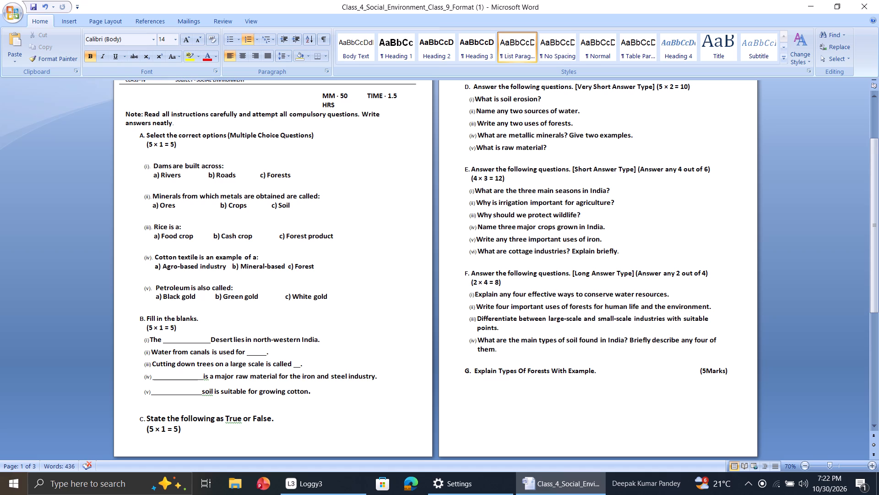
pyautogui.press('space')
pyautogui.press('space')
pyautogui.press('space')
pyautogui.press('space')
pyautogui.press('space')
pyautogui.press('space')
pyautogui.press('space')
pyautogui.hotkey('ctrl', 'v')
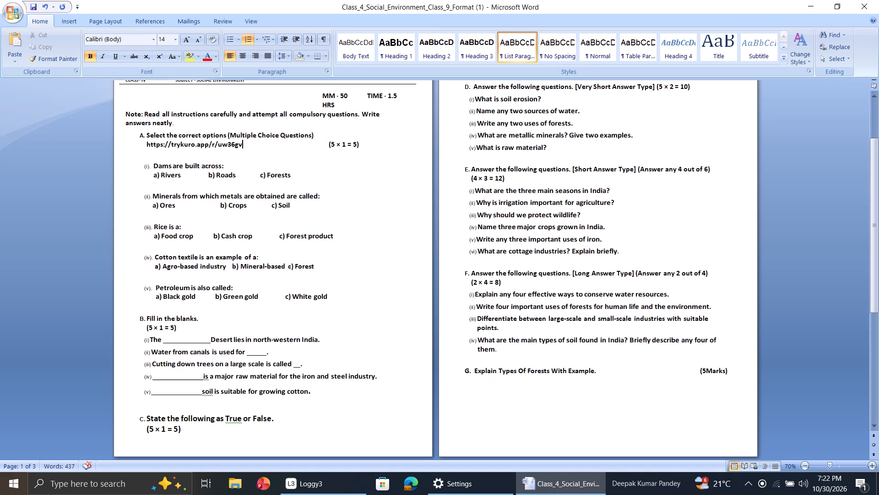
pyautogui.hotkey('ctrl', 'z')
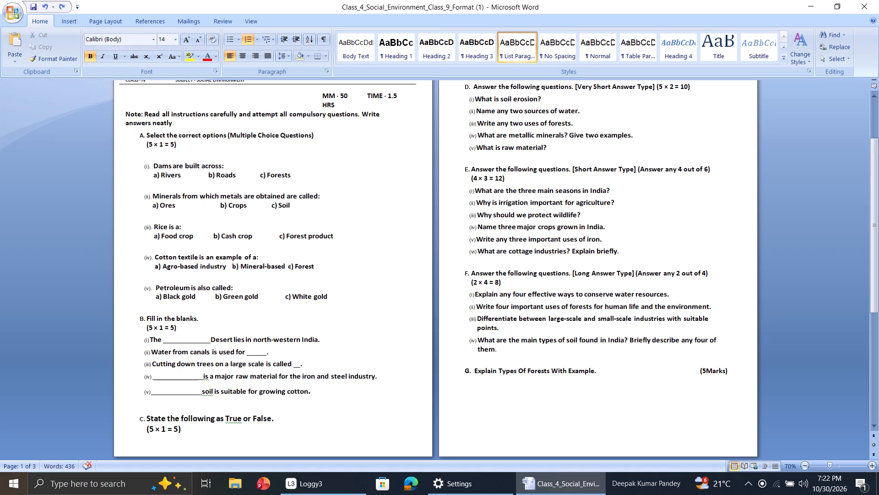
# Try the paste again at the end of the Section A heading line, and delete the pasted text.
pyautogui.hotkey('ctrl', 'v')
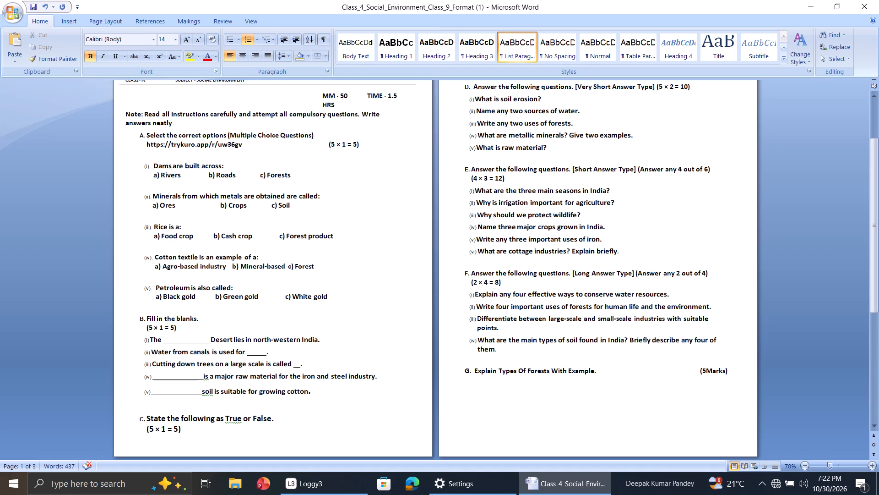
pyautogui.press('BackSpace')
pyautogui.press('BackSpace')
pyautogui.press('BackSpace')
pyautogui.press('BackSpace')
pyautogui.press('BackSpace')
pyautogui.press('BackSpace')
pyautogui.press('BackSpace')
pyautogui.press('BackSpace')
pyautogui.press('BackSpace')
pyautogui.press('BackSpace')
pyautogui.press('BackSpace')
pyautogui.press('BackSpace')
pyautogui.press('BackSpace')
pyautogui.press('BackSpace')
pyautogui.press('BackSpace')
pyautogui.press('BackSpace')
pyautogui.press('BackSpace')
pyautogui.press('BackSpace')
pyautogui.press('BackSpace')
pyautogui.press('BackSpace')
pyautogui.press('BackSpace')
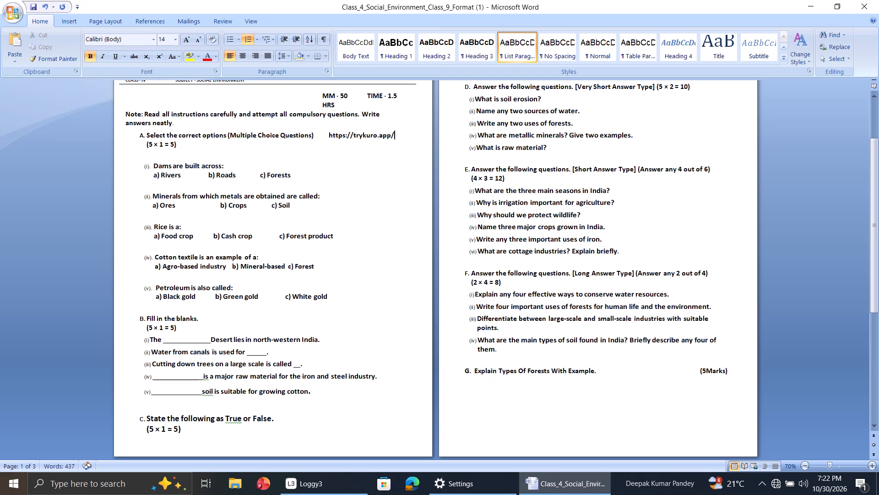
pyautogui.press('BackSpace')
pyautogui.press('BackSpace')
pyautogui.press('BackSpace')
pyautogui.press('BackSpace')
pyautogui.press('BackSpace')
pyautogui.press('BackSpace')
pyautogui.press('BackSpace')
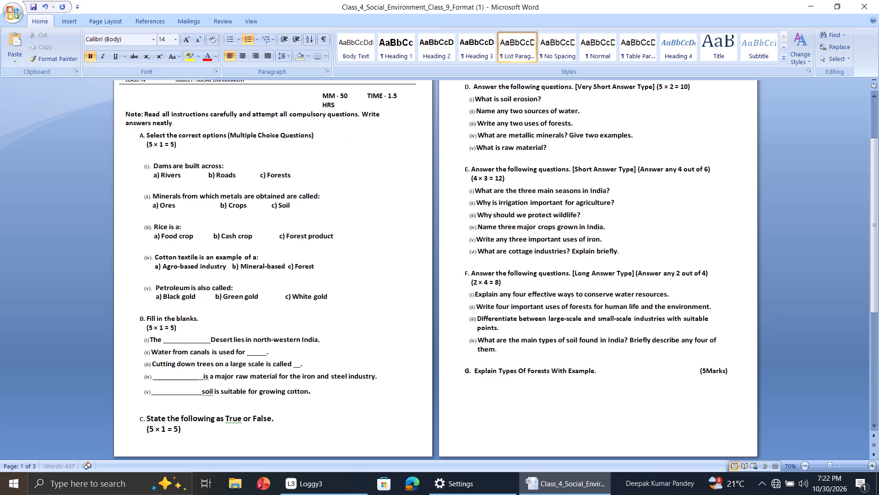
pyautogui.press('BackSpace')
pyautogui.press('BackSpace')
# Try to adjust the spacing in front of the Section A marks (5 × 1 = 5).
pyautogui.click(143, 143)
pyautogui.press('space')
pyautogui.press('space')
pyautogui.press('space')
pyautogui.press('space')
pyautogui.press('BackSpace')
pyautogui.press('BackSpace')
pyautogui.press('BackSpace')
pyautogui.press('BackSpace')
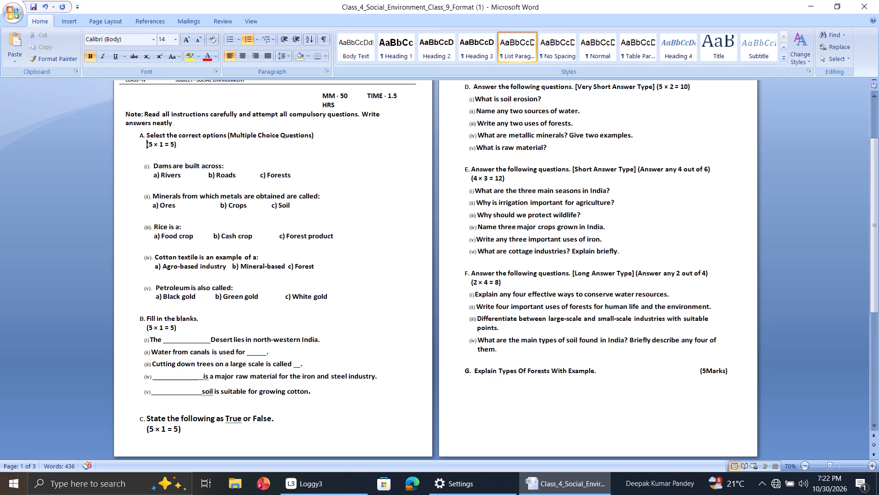
# Delete the marks (5 × 1 = 5) below the Section A heading and trim the excess trailing spaces on the heading line.
pyautogui.click(187, 144)
pyautogui.press('BackSpace')
pyautogui.press('BackSpace')
pyautogui.press('BackSpace')
pyautogui.press('BackSpace')
pyautogui.press('BackSpace')
pyautogui.press('BackSpace')
pyautogui.press('BackSpace')
pyautogui.press('BackSpace')
pyautogui.press('BackSpace')
pyautogui.press('BackSpace')
pyautogui.press('BackSpace')
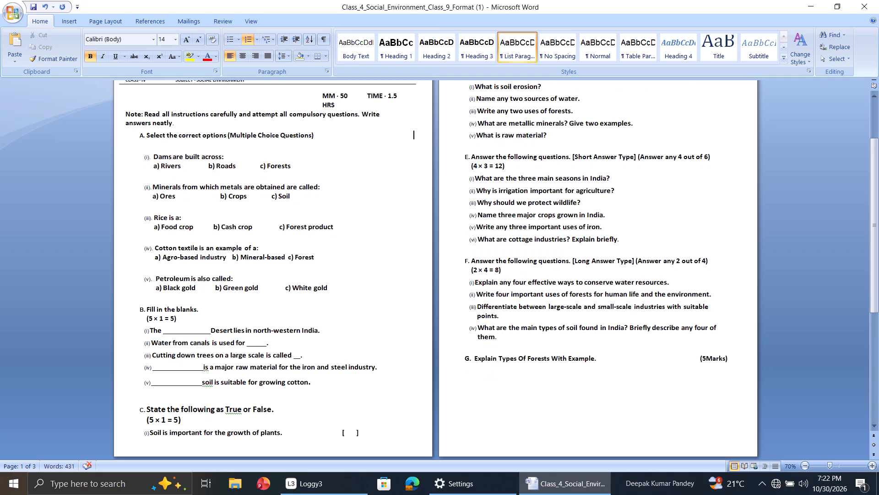
pyautogui.press('BackSpace')
pyautogui.press('BackSpace')
pyautogui.press('BackSpace')
pyautogui.press('BackSpace')
pyautogui.press('BackSpace')
pyautogui.press('BackSpace')
pyautogui.press('BackSpace')
pyautogui.press('BackSpace')
pyautogui.press('BackSpace')
pyautogui.press('BackSpace')
pyautogui.press('BackSpace')
pyautogui.press('BackSpace')
pyautogui.press('BackSpace')
pyautogui.press('BackSpace')
pyautogui.press('BackSpace')
pyautogui.press('BackSpace')
pyautogui.press('BackSpace')
pyautogui.press('BackSpace')
pyautogui.press('BackSpace')
pyautogui.press('BackSpace')
pyautogui.press('BackSpace')
pyautogui.press('BackSpace')
pyautogui.press('BackSpace')
pyautogui.press('BackSpace')
pyautogui.press('BackSpace')
pyautogui.press('BackSpace')
pyautogui.press('BackSpace')
pyautogui.press('BackSpace')
pyautogui.press('BackSpace')
pyautogui.press('BackSpace')
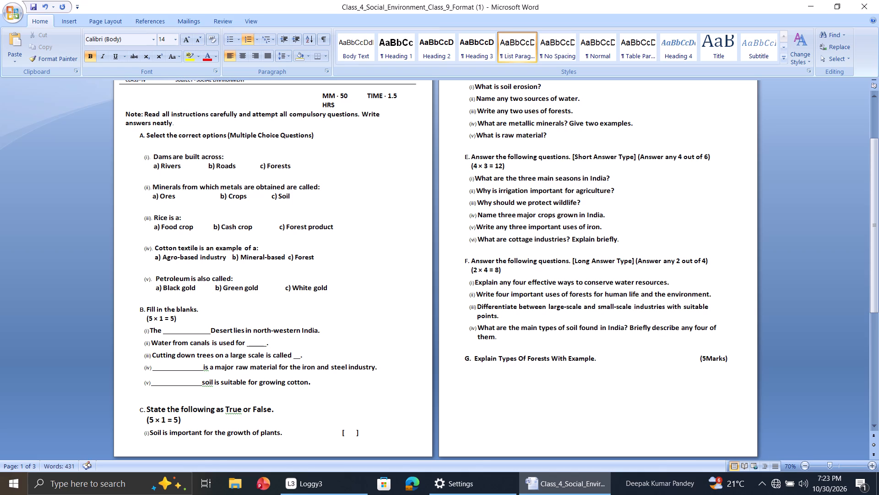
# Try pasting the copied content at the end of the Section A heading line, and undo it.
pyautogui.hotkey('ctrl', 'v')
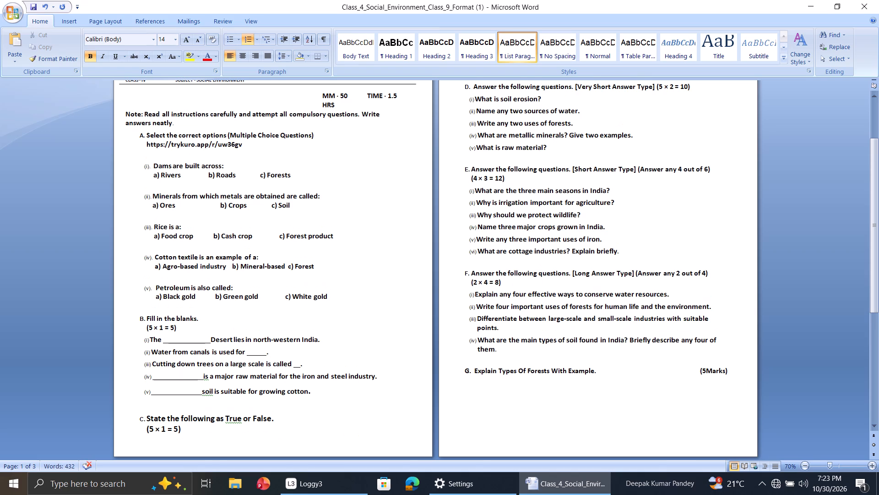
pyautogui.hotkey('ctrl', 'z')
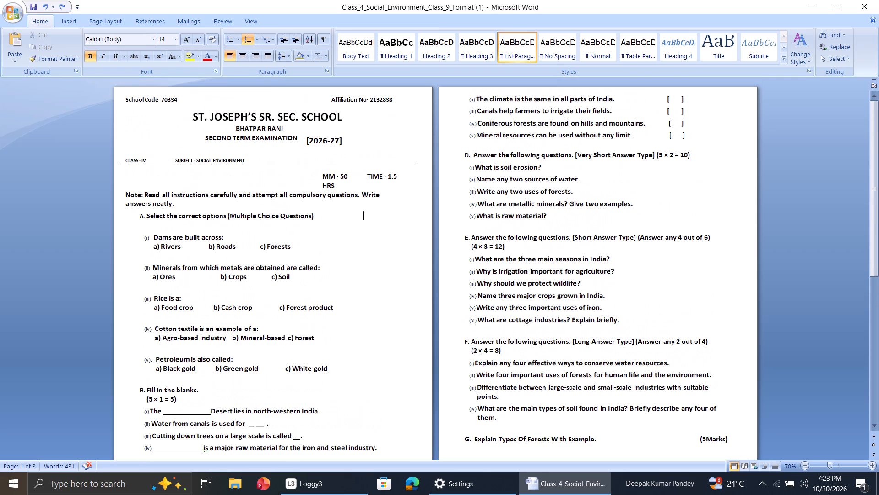
# Enter the marks "(5*1=5)" at the end of the Section A heading line.
pyautogui.hotkey('shift', '(')
pyautogui.press('5')
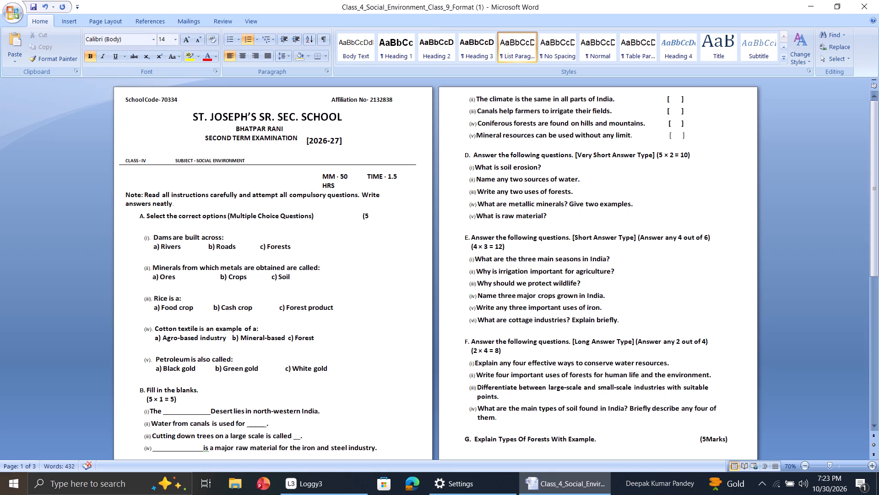
pyautogui.hotkey('shift', '*')
pyautogui.press('1')
pyautogui.press('=')
pyautogui.press('5')
pyautogui.hotkey('shift', ')')
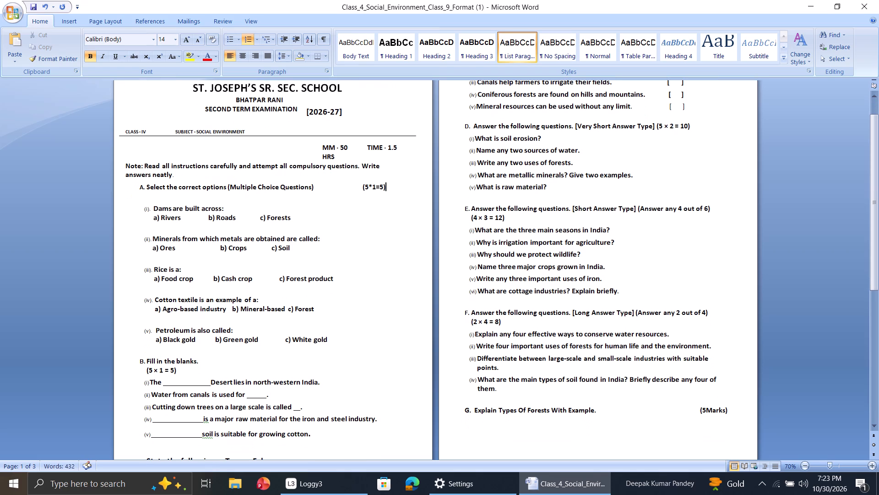
# Delete the marks (5 × 1 = 5) from the line below the Section B heading "Fill in the blanks.".
pyautogui.click(186, 372)
pyautogui.press('BackSpace')
pyautogui.press('BackSpace')
pyautogui.press('BackSpace')
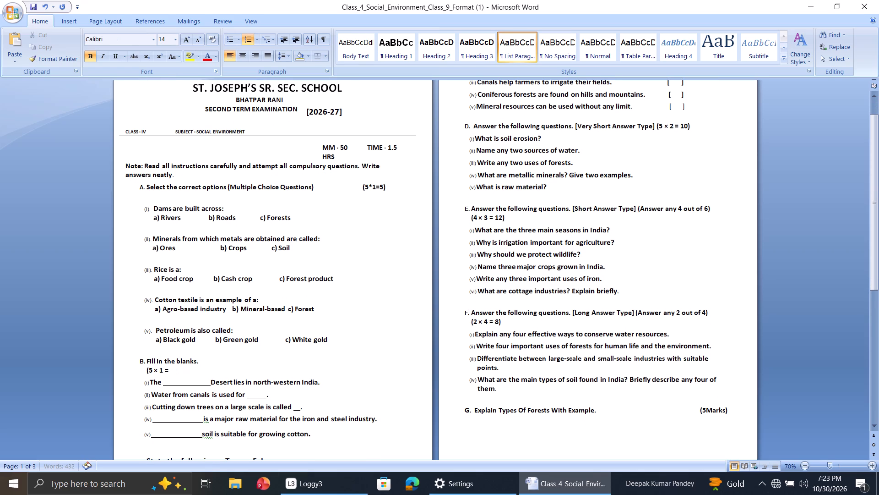
pyautogui.press('BackSpace')
pyautogui.press('BackSpace')
pyautogui.press('BackSpace')
pyautogui.press('BackSpace')
pyautogui.press('BackSpace')
pyautogui.press('BackSpace')
pyautogui.press('BackSpace')
pyautogui.press('BackSpace')
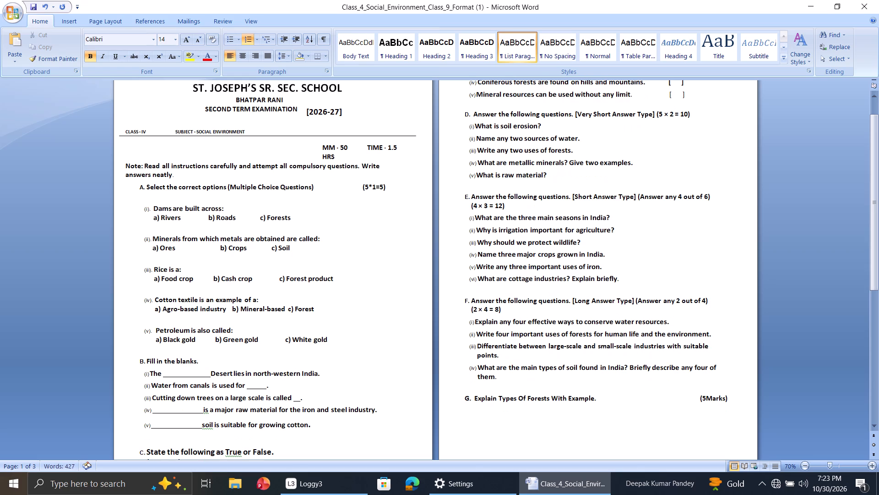
pyautogui.click(186, 372)
# Enter the marks "(5*1=5)" at the end of the Section B heading line, spaced to align with the Section A marks.
pyautogui.click(233, 361)
pyautogui.press('space')
pyautogui.press('space')
pyautogui.press('space')
pyautogui.press('space')
pyautogui.press('space')
pyautogui.press('space')
pyautogui.press('space')
pyautogui.press('space')
pyautogui.press('space')
pyautogui.press('space')
pyautogui.press('space')
pyautogui.press('space')
pyautogui.press('space')
pyautogui.press('space')
pyautogui.press('space')
pyautogui.press('space')
pyautogui.press('space')
pyautogui.press('space')
pyautogui.press('space')
pyautogui.press('space')
pyautogui.press('space')
pyautogui.press('space')
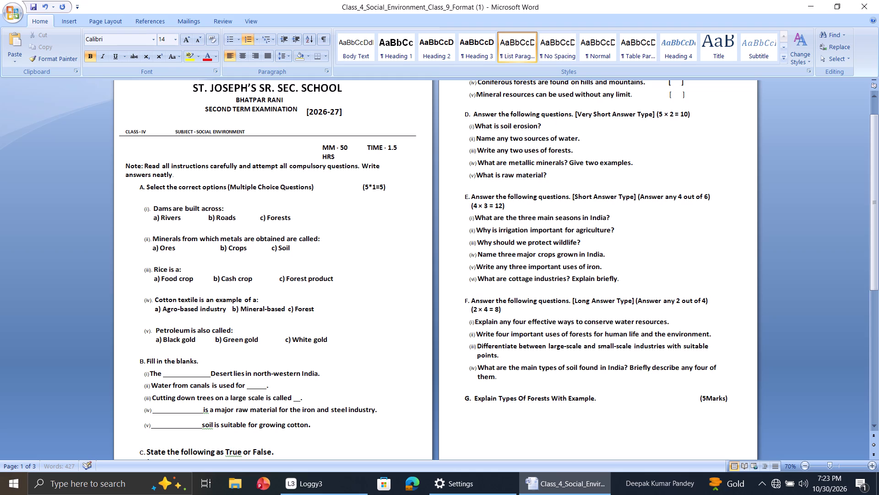
pyautogui.press('space')
pyautogui.press('space')
pyautogui.press('space')
pyautogui.press('space')
pyautogui.press('space')
pyautogui.press('space')
pyautogui.press('space')
pyautogui.press('space')
pyautogui.press('space')
pyautogui.press('space')
pyautogui.press('space')
pyautogui.press('space')
pyautogui.press('space')
pyautogui.press('space')
pyautogui.press('space')
pyautogui.press('space')
pyautogui.hotkey('shift', '(')
pyautogui.press('5')
pyautogui.hotkey('shift', '*')
pyautogui.press('1')
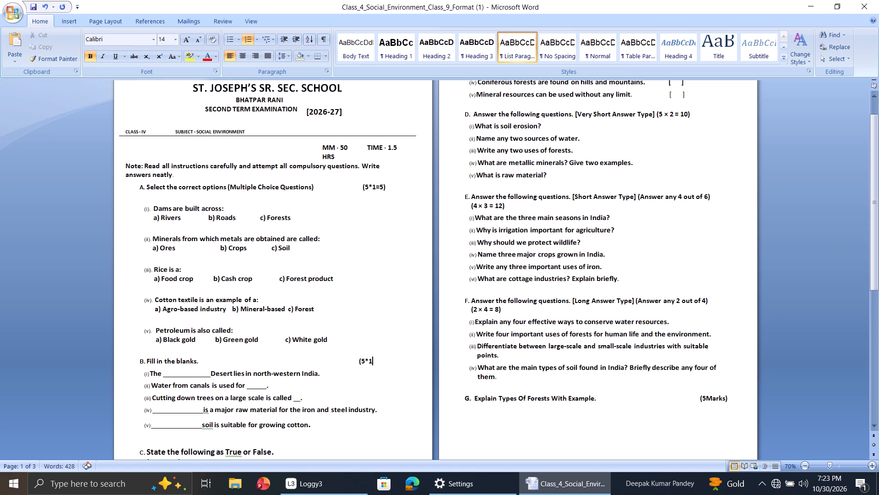
pyautogui.write('=5')
pyautogui.hotkey('shift', ')')
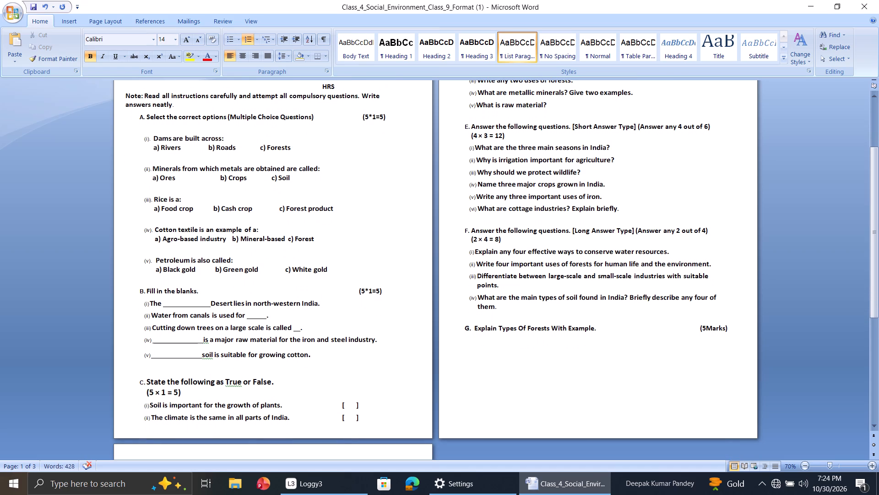
# Delete the marks (5 × 1 = 5) from the line below the Section C heading "State the following as True or False.".
pyautogui.click(182, 396)
pyautogui.press('BackSpace')
pyautogui.press('BackSpace')
pyautogui.press('BackSpace')
pyautogui.press('BackSpace')
pyautogui.press('BackSpace')
pyautogui.press('BackSpace')
pyautogui.press('BackSpace')
pyautogui.press('BackSpace')
pyautogui.press('BackSpace')
pyautogui.press('BackSpace')
pyautogui.press('BackSpace')
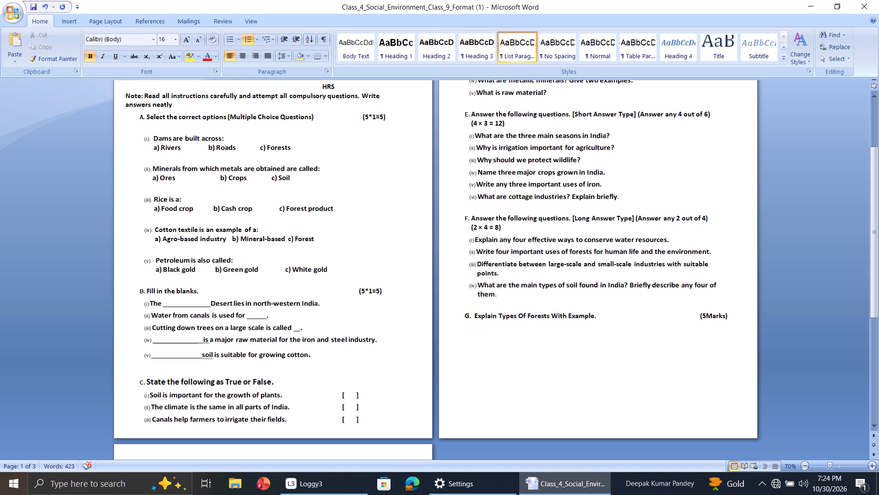
pyautogui.press('BackSpace')
pyautogui.press('BackSpace')
pyautogui.press('BackSpace')
# Enter the marks "(5*1=5)" at the end of the Section C heading line, spaced to roughly align with the Section B marks.
pyautogui.press('space')
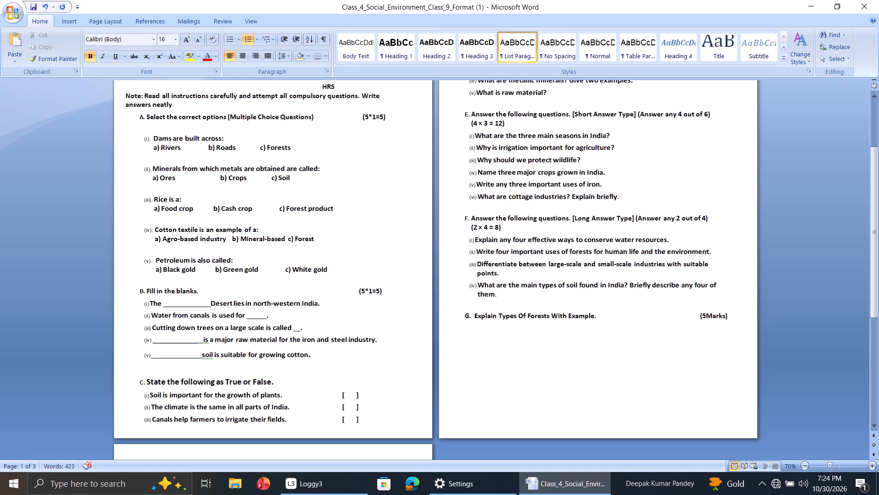
pyautogui.click(302, 386)
pyautogui.press('space')
pyautogui.press('space')
pyautogui.press('space')
pyautogui.press('space')
pyautogui.press('space')
pyautogui.press('space')
pyautogui.press('space')
pyautogui.press('space')
pyautogui.press('space')
pyautogui.press('space')
pyautogui.press('space')
pyautogui.press('space')
pyautogui.press('space')
pyautogui.hotkey('shift', '(')
pyautogui.press('5')
pyautogui.write('*1')
pyautogui.press('=')
pyautogui.press('5')
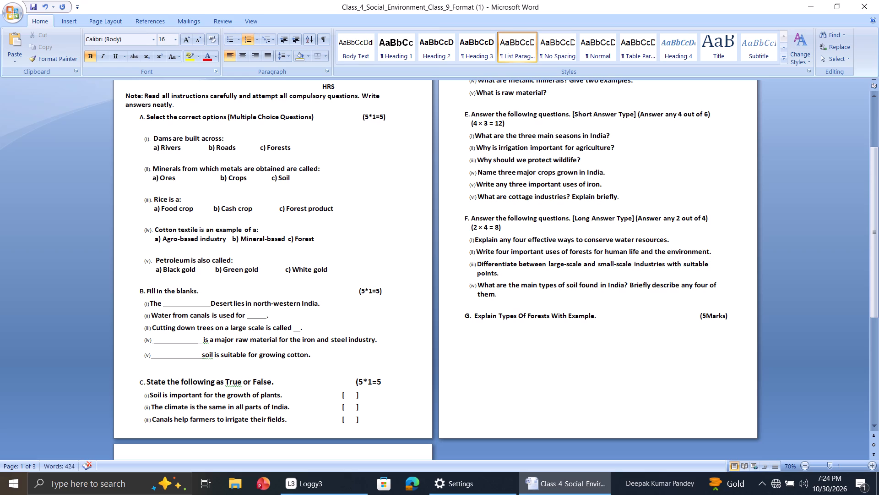
pyautogui.hotkey('shift', ')')
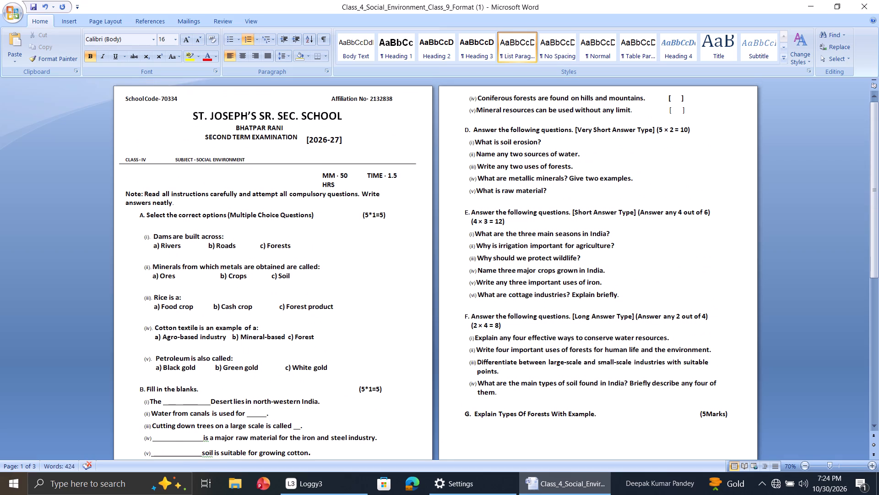
# Shift the marks (5 × 2 = 10) toward the right margin on the Section D heading line by inserting spaces before them.
pyautogui.click(655, 131)
pyautogui.press('space')
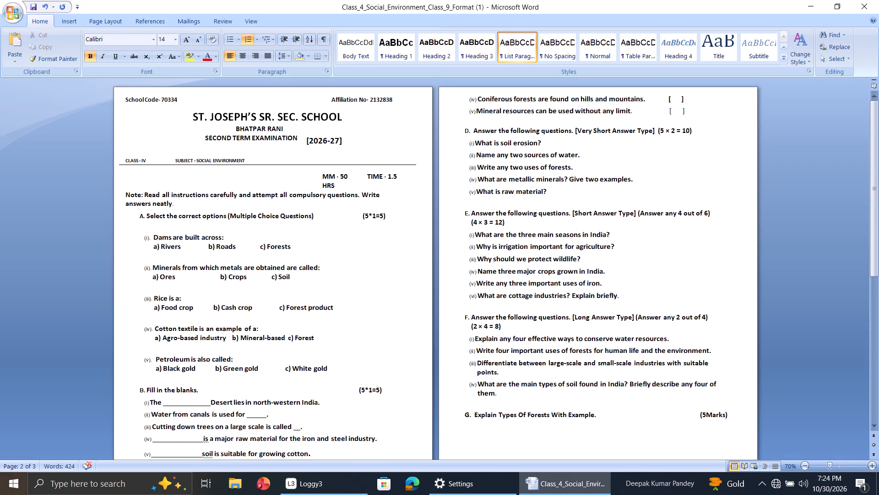
pyautogui.press('space')
pyautogui.press('space')
pyautogui.press('space')
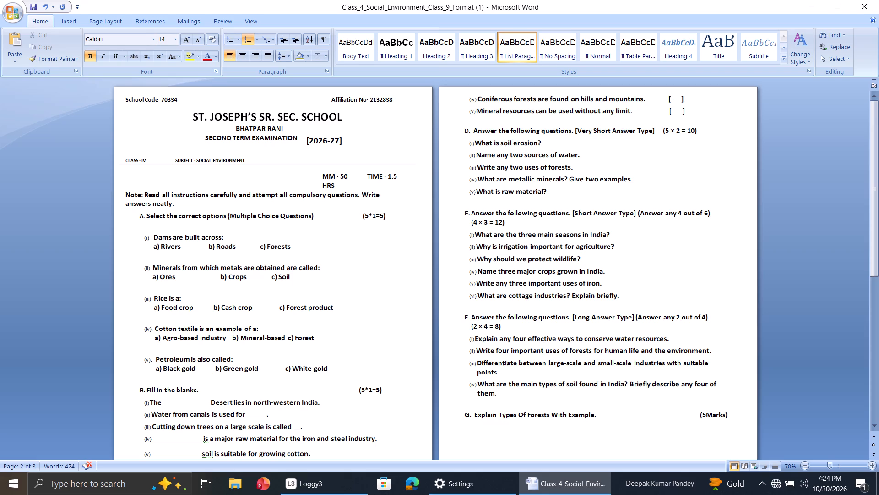
pyautogui.press('space')
pyautogui.press('space')
pyautogui.press('space')
pyautogui.press('space')
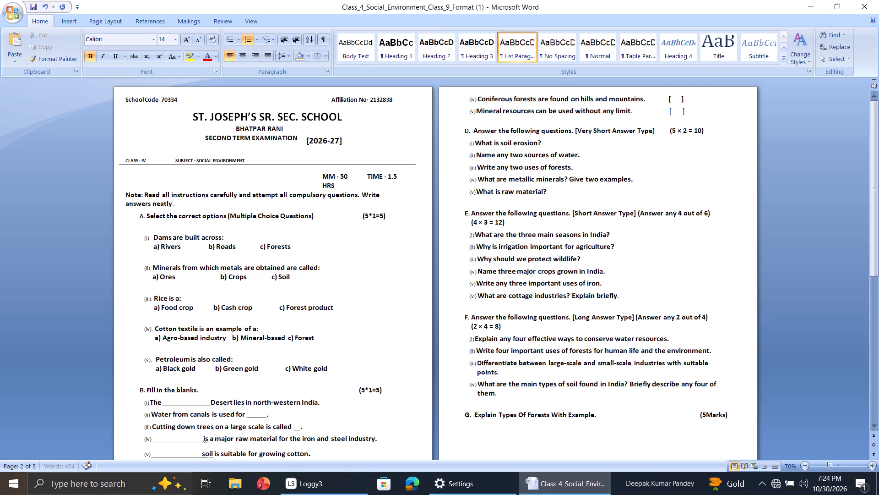
pyautogui.press('space')
pyautogui.press('space')
pyautogui.press('space')
pyautogui.press('space')
pyautogui.press('space')
pyautogui.press('space')
pyautogui.press('space')
pyautogui.press('space')
pyautogui.press('space')
pyautogui.press('space')
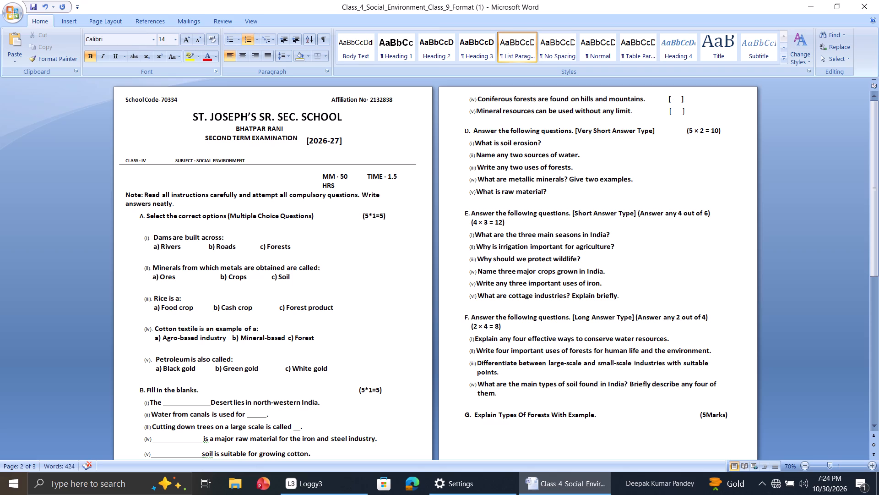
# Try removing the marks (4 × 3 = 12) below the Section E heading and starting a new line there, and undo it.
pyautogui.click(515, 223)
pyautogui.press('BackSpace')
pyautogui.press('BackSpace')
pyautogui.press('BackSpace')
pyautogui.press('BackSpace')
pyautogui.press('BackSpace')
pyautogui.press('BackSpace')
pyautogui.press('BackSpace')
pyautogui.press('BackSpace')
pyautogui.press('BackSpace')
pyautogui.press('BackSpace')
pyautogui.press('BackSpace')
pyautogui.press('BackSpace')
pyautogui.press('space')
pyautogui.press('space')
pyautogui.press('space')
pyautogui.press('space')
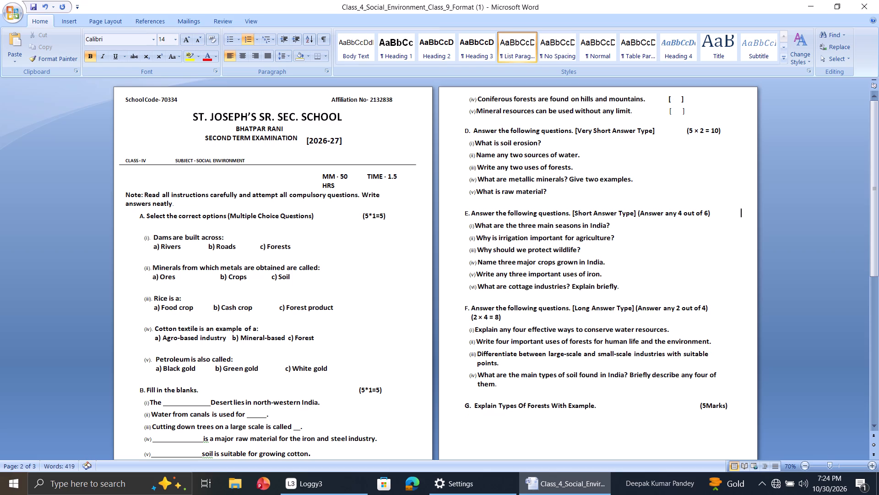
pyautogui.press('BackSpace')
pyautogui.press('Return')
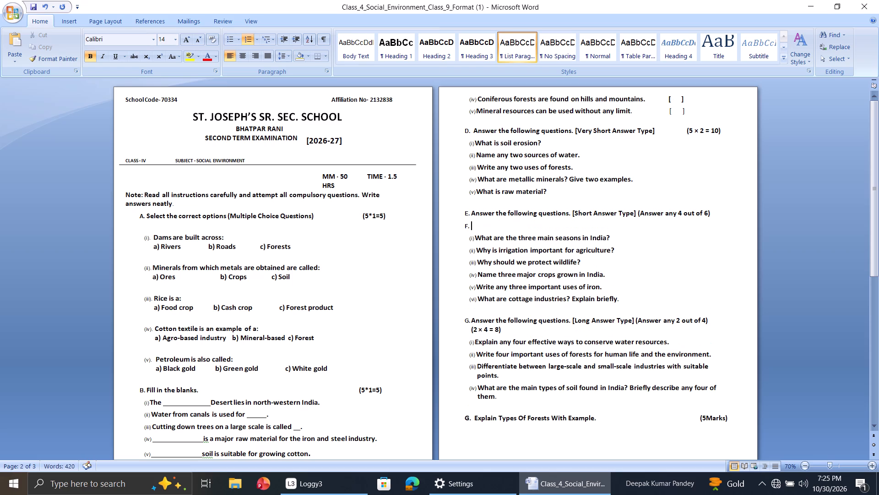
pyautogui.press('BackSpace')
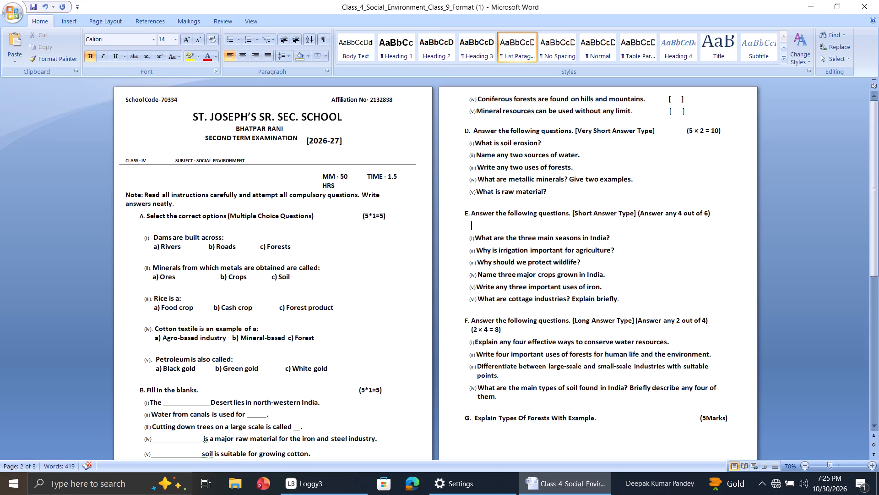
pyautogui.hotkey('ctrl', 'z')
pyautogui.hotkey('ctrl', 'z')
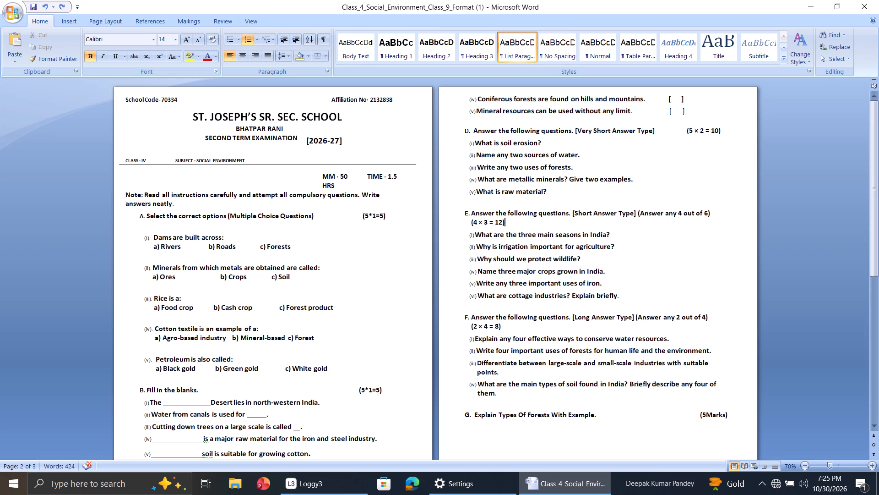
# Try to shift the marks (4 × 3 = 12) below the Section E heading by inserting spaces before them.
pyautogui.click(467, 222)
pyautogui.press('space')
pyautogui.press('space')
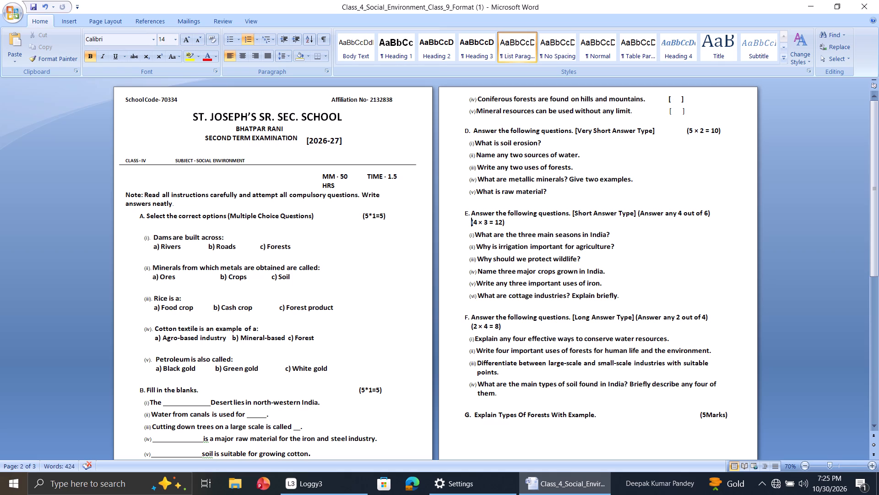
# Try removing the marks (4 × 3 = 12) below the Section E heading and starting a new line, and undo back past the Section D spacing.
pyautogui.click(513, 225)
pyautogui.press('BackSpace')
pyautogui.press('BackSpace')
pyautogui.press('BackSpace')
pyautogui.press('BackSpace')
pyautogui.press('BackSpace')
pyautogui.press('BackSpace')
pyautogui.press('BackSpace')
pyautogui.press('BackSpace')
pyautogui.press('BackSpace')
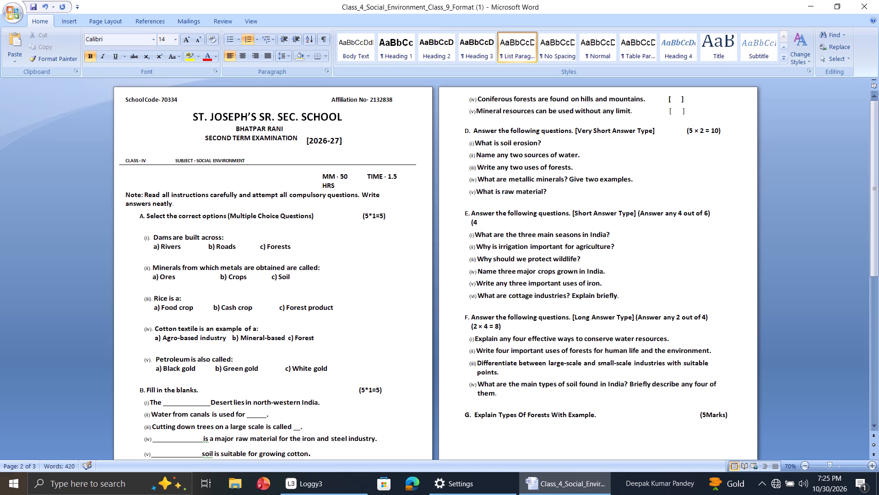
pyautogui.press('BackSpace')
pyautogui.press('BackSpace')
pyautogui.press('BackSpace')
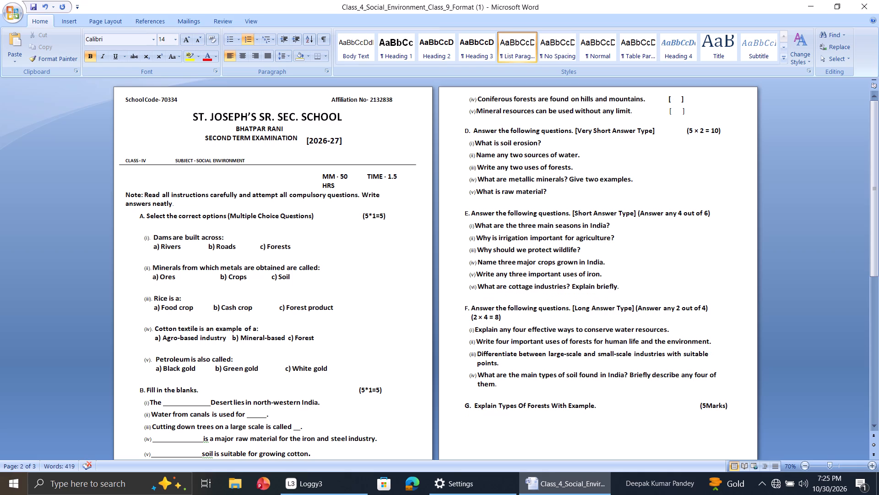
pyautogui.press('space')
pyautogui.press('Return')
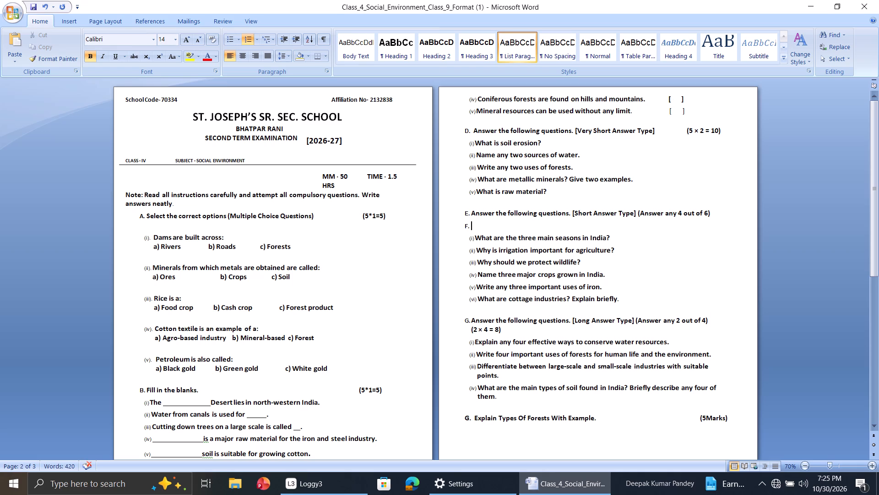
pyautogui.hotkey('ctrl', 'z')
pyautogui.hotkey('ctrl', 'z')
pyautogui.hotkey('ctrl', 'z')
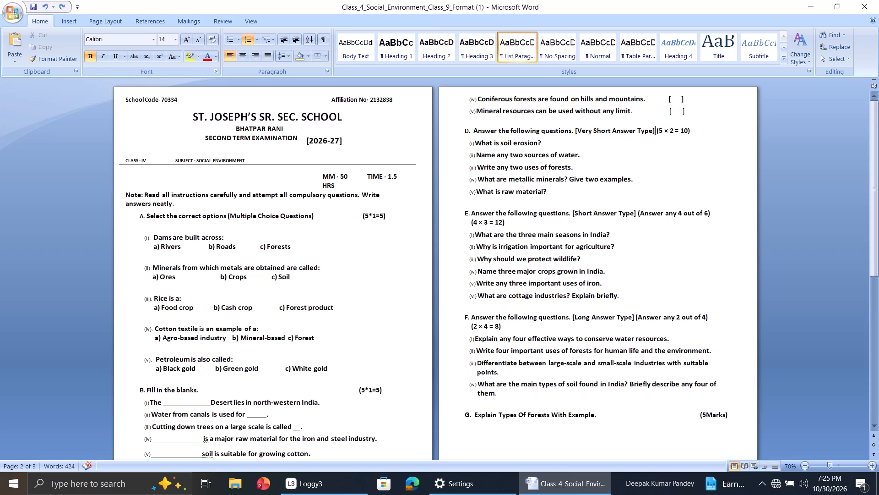
# Shift the marks (5 × 2 = 10) toward the right margin on the Section D heading line by inserting spaces before them.
pyautogui.press('space')
pyautogui.press('space')
pyautogui.press('space')
pyautogui.press('space')
pyautogui.press('space')
pyautogui.press('space')
pyautogui.press('space')
pyautogui.press('space')
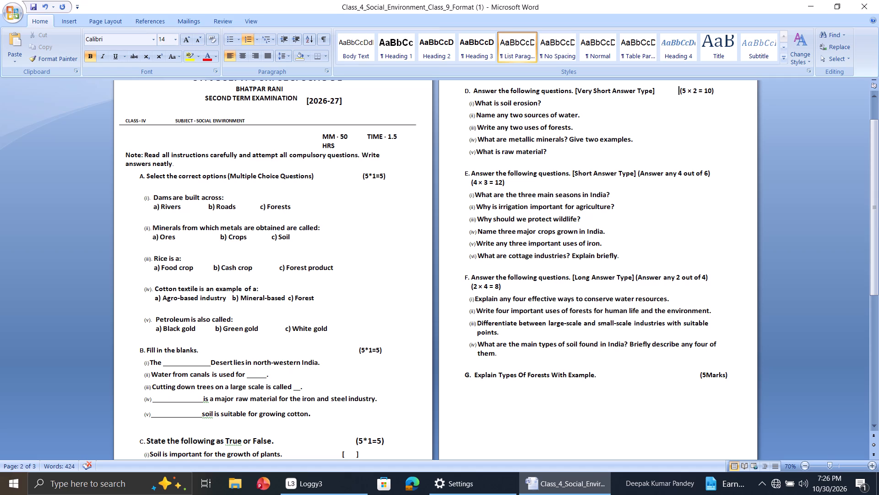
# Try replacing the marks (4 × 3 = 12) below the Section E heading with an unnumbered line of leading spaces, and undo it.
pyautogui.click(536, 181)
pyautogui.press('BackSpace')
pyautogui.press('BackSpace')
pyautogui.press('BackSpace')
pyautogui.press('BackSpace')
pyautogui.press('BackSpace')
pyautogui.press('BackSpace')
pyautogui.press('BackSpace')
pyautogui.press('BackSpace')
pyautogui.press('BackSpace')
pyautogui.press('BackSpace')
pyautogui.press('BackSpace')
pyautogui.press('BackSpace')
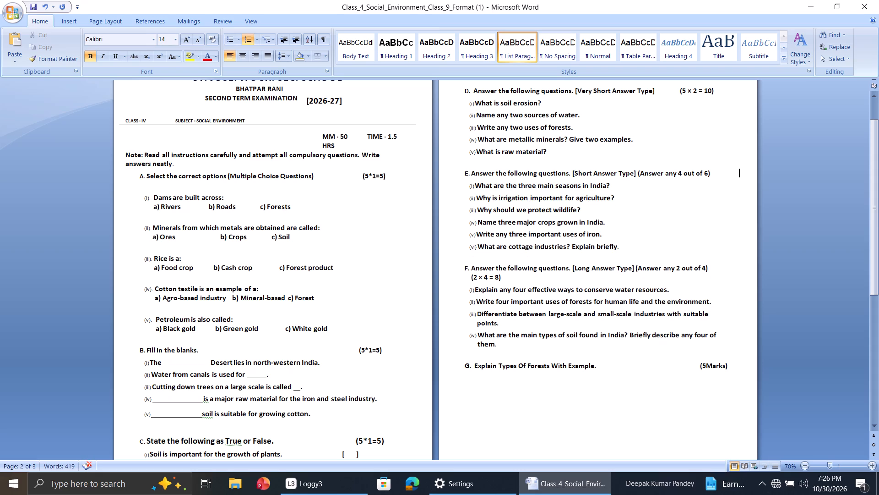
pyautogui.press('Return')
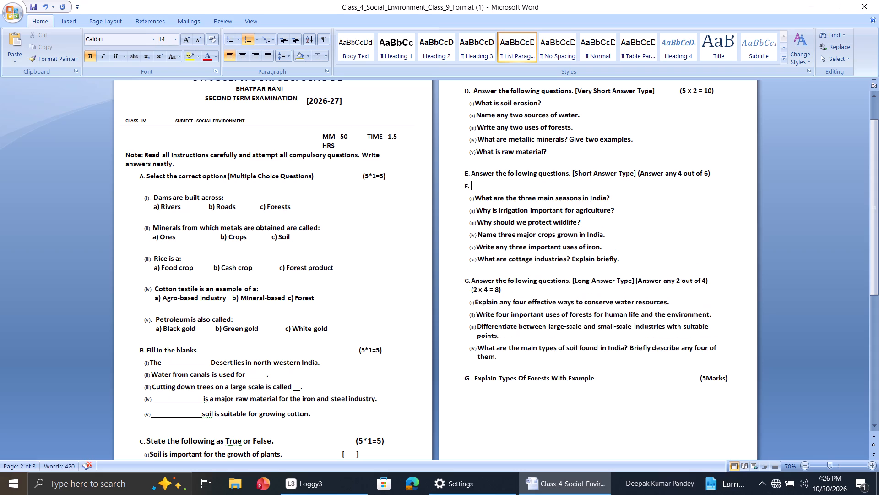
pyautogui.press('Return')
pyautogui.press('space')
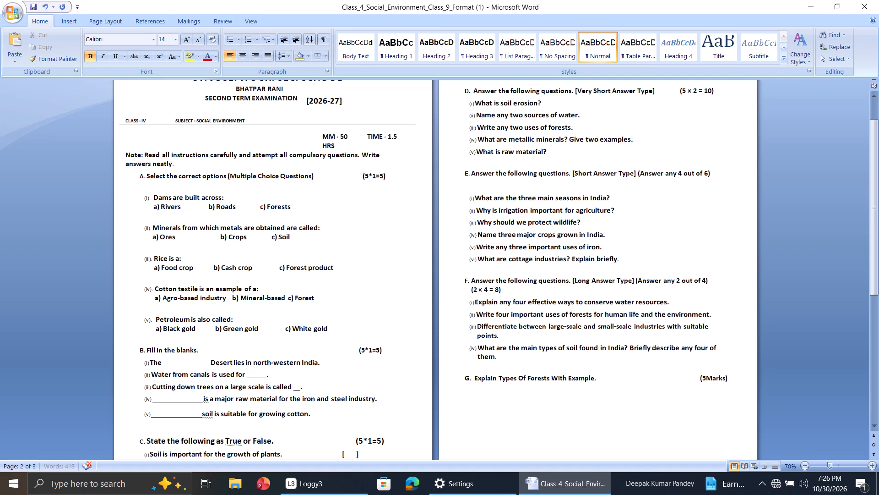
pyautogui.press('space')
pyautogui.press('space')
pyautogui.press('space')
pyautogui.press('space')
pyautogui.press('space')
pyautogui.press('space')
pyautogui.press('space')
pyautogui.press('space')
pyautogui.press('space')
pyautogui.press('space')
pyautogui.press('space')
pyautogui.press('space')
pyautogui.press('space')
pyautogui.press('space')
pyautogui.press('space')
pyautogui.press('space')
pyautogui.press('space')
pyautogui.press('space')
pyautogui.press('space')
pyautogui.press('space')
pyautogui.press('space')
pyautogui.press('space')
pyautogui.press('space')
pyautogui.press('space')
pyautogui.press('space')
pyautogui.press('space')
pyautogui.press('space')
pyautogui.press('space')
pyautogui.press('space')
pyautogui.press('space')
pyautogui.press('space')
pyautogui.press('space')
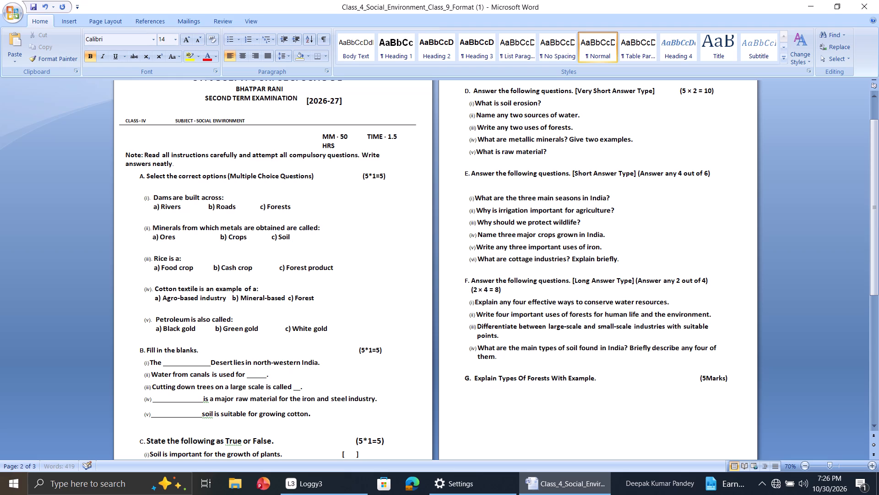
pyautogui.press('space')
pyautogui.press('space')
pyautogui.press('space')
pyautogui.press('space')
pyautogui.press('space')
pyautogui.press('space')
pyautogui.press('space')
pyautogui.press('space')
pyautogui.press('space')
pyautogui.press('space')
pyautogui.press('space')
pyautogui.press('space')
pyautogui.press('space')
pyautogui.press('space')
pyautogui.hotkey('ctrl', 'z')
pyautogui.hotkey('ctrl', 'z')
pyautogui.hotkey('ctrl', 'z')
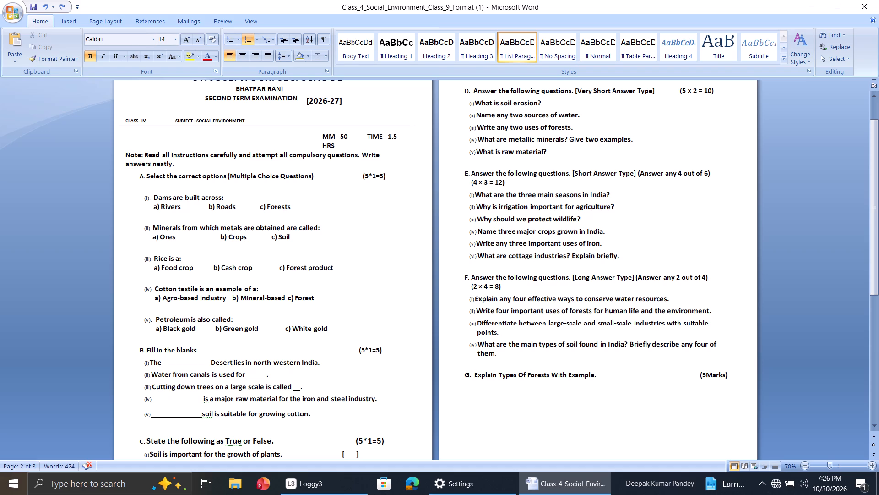
# Delete the marks (4 × 3 = 12) from the line below the Section E heading.
pyautogui.press('BackSpace')
pyautogui.press('BackSpace')
pyautogui.press('BackSpace')
pyautogui.press('BackSpace')
pyautogui.press('BackSpace')
pyautogui.press('BackSpace')
pyautogui.press('BackSpace')
pyautogui.press('BackSpace')
pyautogui.press('BackSpace')
pyautogui.press('BackSpace')
pyautogui.press('BackSpace')
pyautogui.press('BackSpace')
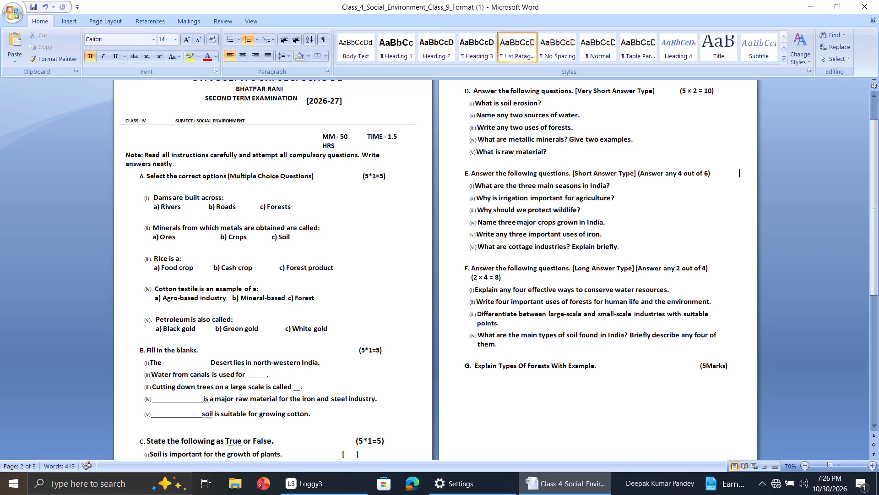
# Start an unnumbered line below the Section E heading and insert spaces toward the right margin for the marks.
pyautogui.press('Return')
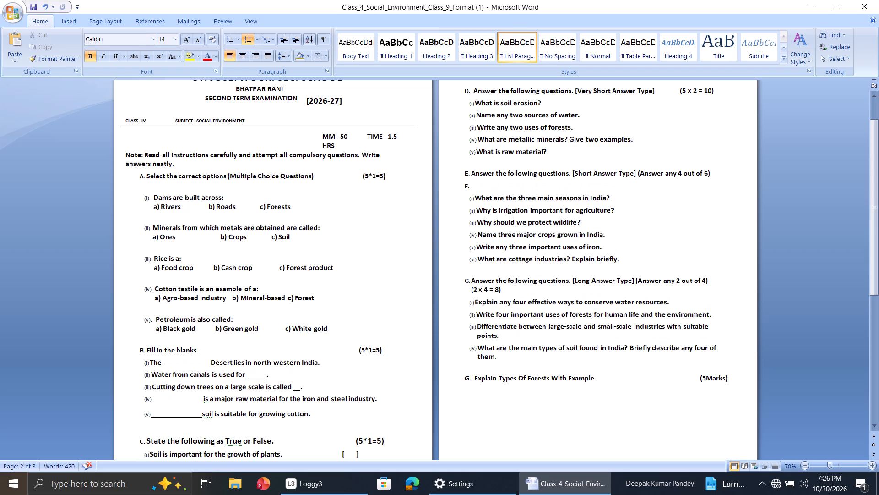
pyautogui.press('BackSpace')
pyautogui.press('space')
pyautogui.press('space')
pyautogui.press('space')
pyautogui.press('space')
pyautogui.press('space')
pyautogui.press('space')
pyautogui.press('space')
pyautogui.press('space')
pyautogui.press('space')
pyautogui.press('space')
pyautogui.press('space')
pyautogui.press('space')
pyautogui.press('space')
pyautogui.press('space')
pyautogui.press('space')
pyautogui.press('space')
pyautogui.press('space')
pyautogui.press('space')
pyautogui.press('space')
pyautogui.press('space')
pyautogui.press('space')
pyautogui.press('space')
pyautogui.press('space')
pyautogui.press('space')
pyautogui.press('space')
pyautogui.press('space')
pyautogui.press('space')
pyautogui.press('space')
pyautogui.press('space')
pyautogui.press('space')
pyautogui.press('space')
pyautogui.press('space')
pyautogui.press('space')
pyautogui.press('space')
pyautogui.press('space')
pyautogui.press('space')
pyautogui.press('space')
pyautogui.press('space')
pyautogui.press('space')
pyautogui.press('space')
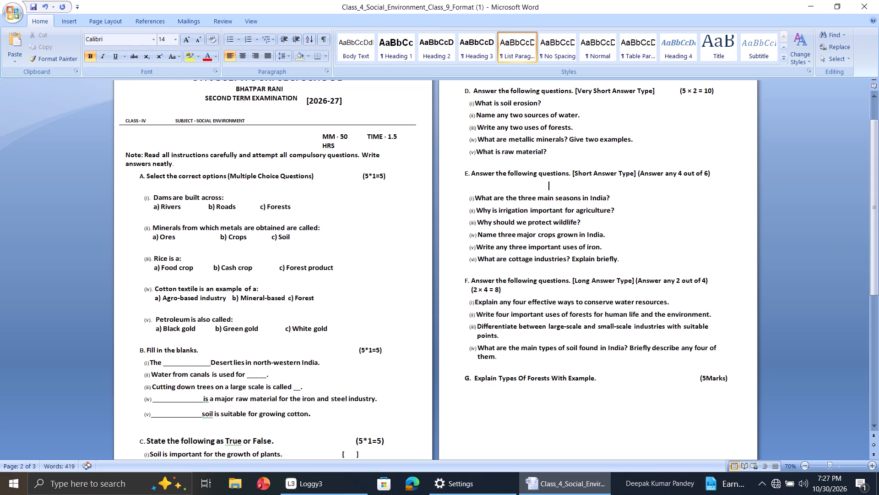
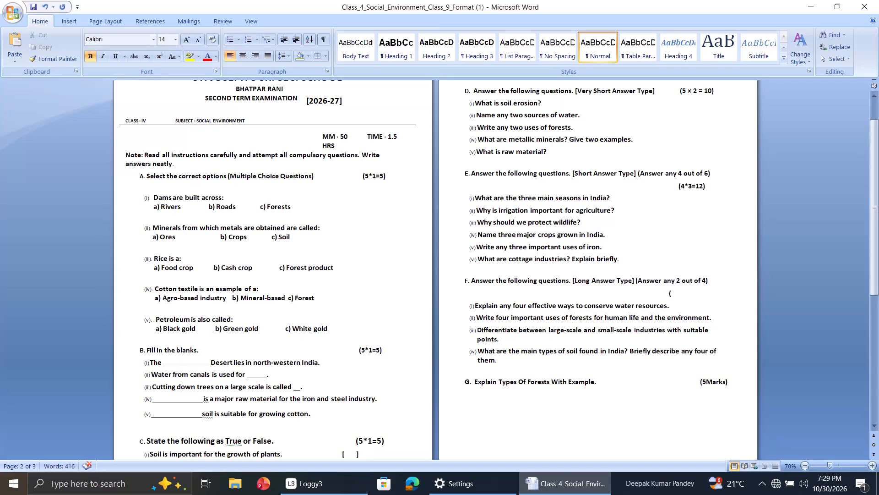
# Complete the marks as (2*4=8) on the line below the Section F heading.
pyautogui.press('2')
pyautogui.hotkey('shift', '*')
pyautogui.press('4')
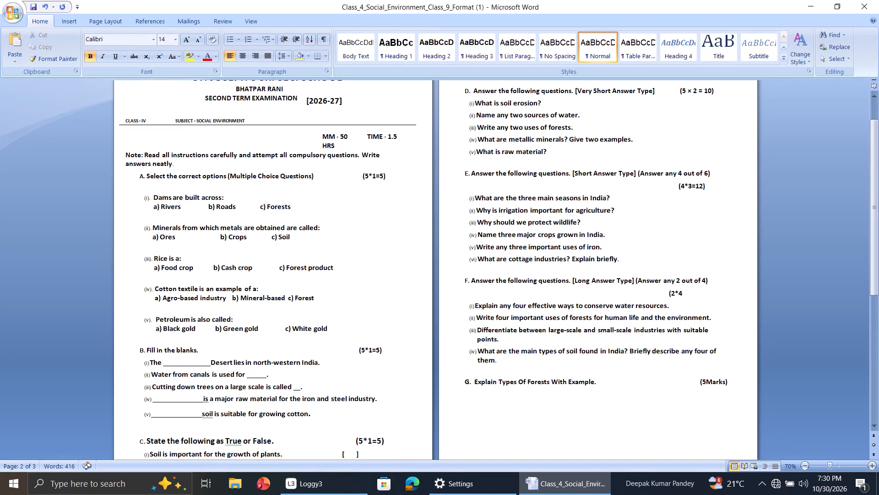
pyautogui.press('=')
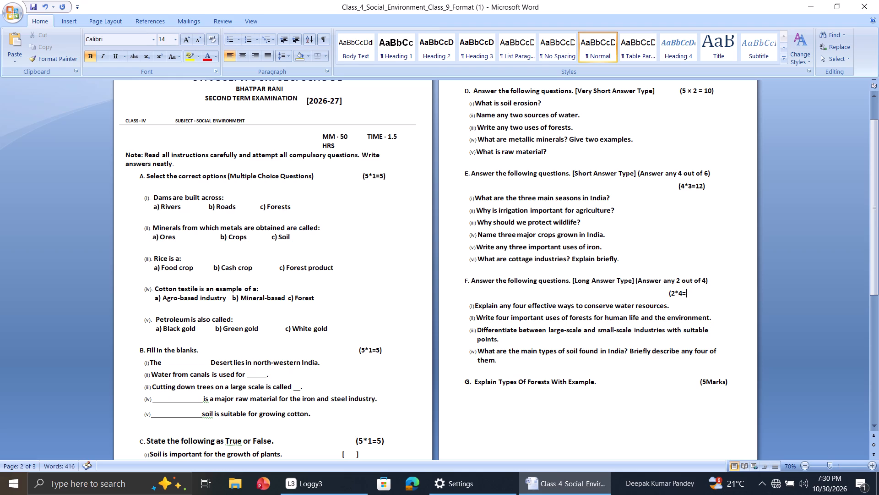
pyautogui.press('8')
pyautogui.hotkey('shift', ')')
# Shift the marks (2*4=8) below the Section F heading further toward the right margin by inserting spaces before them.
pyautogui.click(664, 293)
pyautogui.press('space')
pyautogui.press('space')
pyautogui.press('space')
pyautogui.press('space')
pyautogui.press('space')
pyautogui.press('space')
pyautogui.press('space')
pyautogui.press('space')
pyautogui.press('space')
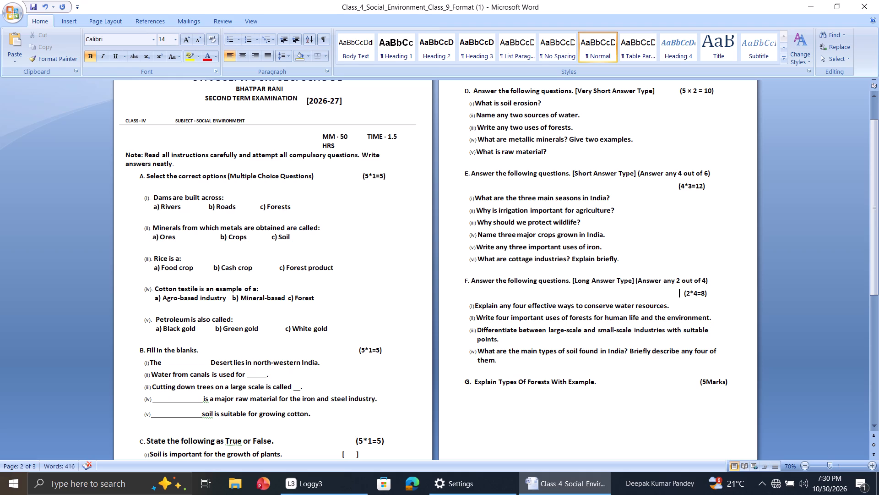
# Delete extra spaces before (5Marks) on the Section G heading line to bring it in line with the marks above.
pyautogui.click(692, 382)
pyautogui.press('BackSpace')
pyautogui.press('BackSpace')
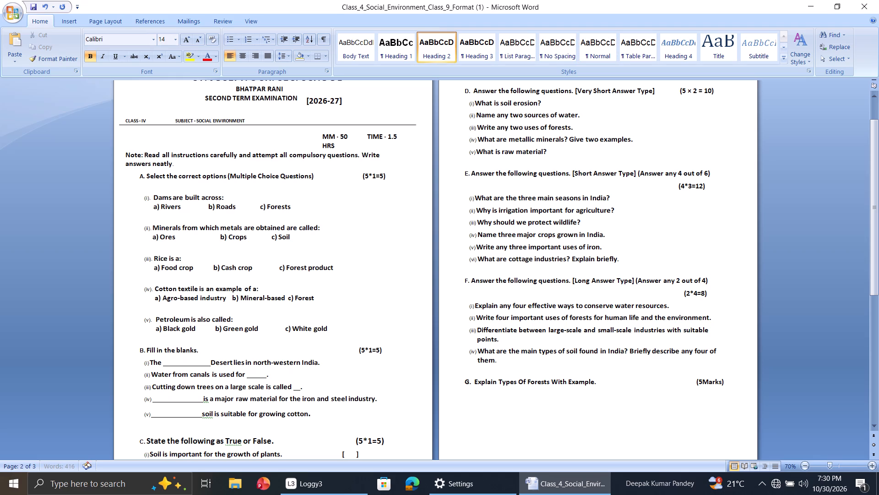
pyautogui.press('BackSpace')
pyautogui.press('BackSpace')
pyautogui.press('BackSpace')
pyautogui.press('BackSpace')
pyautogui.press('BackSpace')
pyautogui.press('BackSpace')
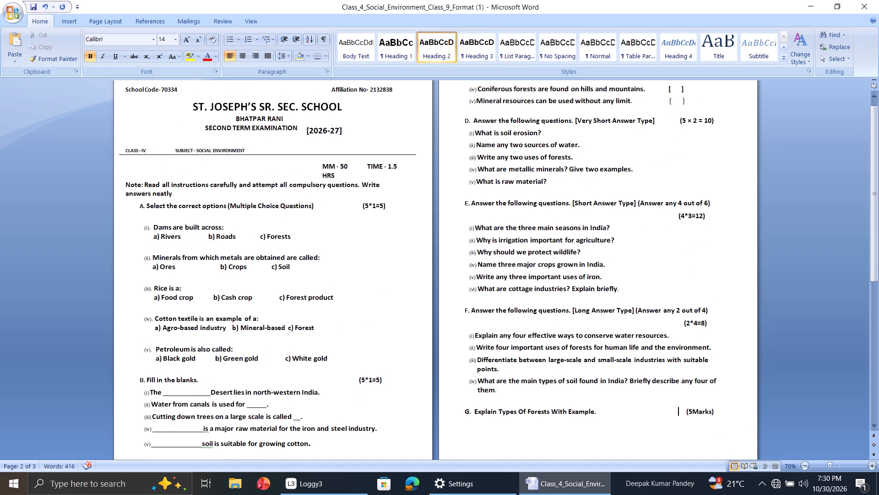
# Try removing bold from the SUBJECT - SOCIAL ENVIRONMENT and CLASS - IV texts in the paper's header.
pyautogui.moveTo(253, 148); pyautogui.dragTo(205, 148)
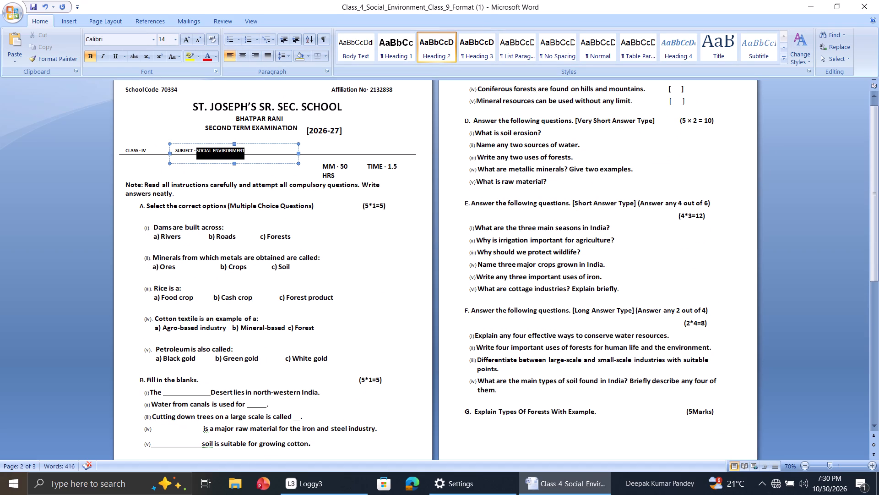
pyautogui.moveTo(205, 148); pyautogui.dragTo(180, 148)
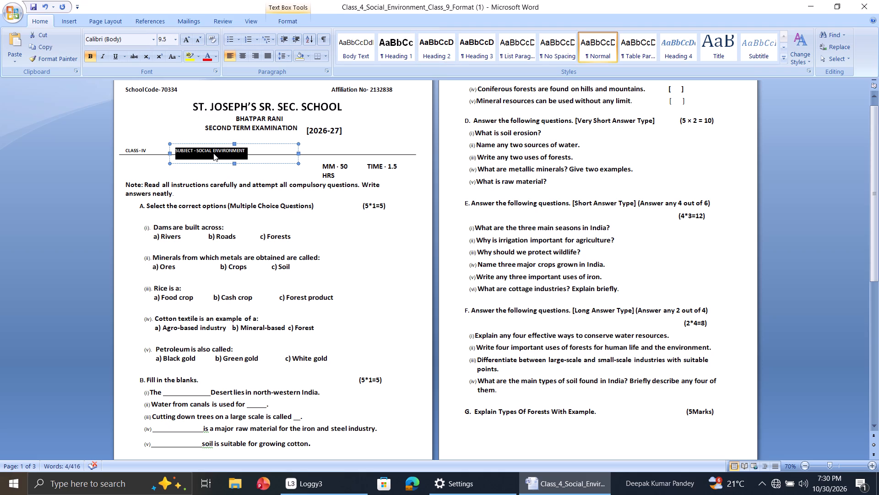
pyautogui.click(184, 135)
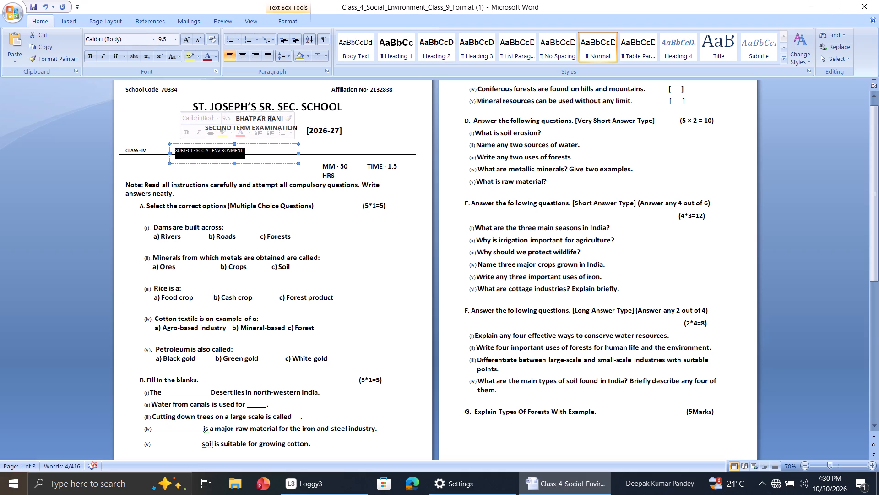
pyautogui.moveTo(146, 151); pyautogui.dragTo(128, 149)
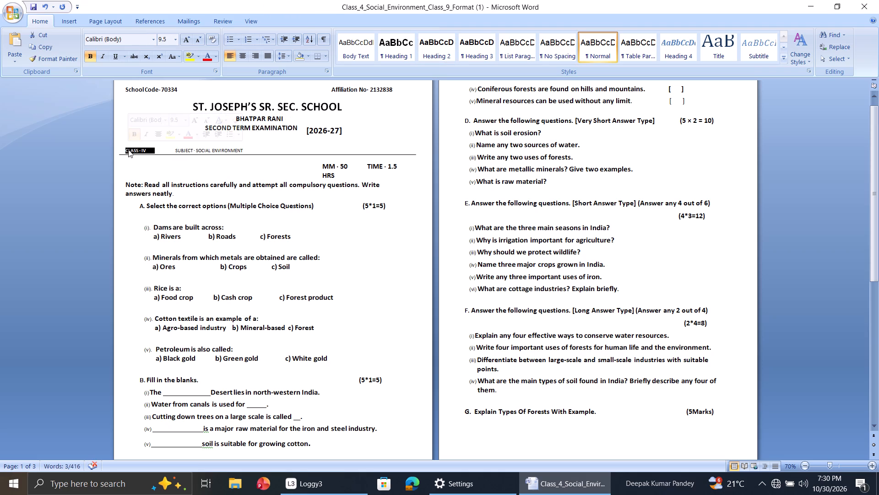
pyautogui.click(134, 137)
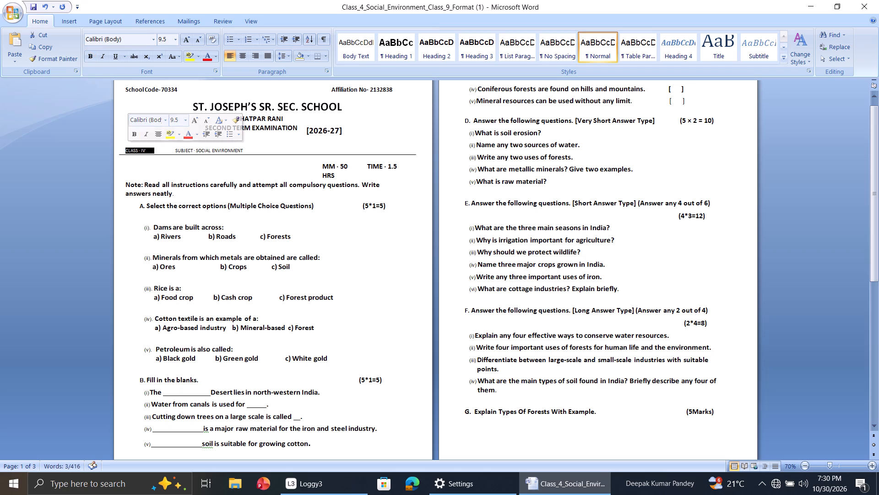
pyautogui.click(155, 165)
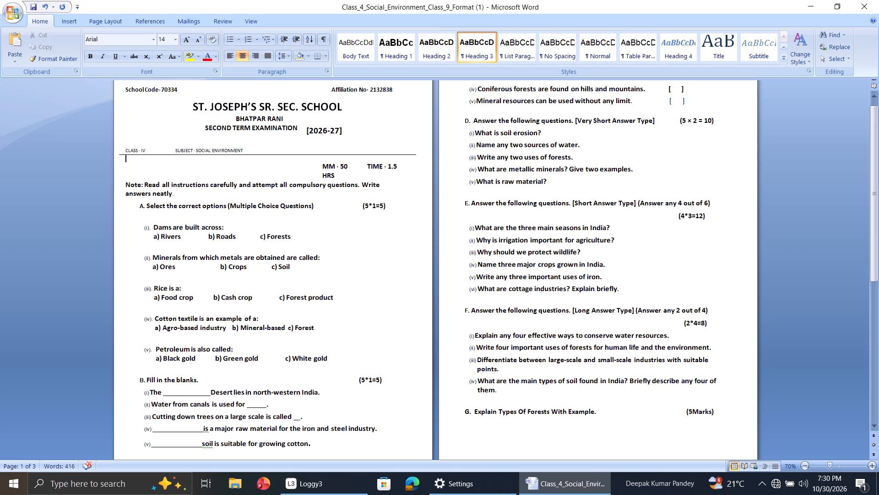
# Set the SUBJECT - SOCIAL ENVIRONMENT and CLASS - IV header texts to font size 11.
pyautogui.click(246, 148)
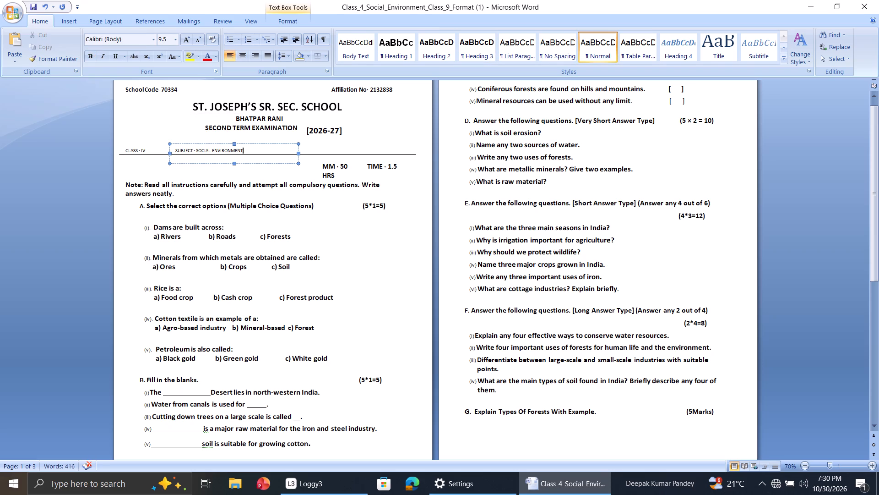
pyautogui.moveTo(240, 148); pyautogui.dragTo(177, 146)
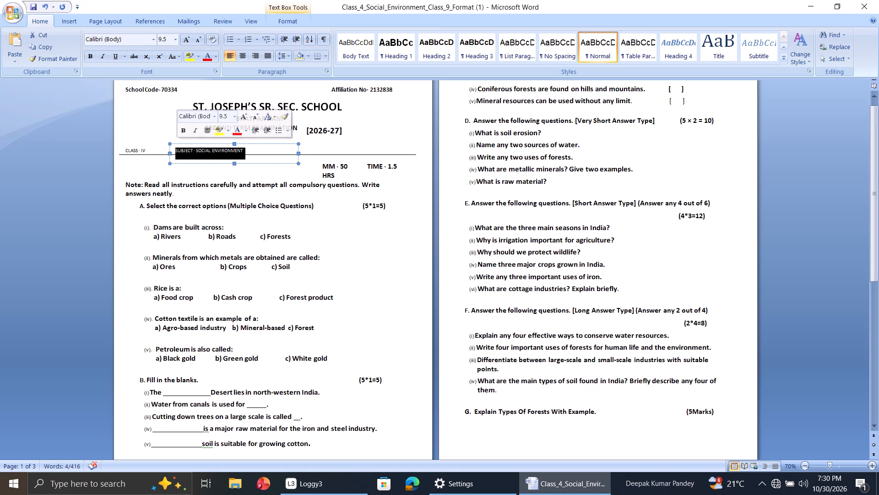
pyautogui.click(233, 120)
pyautogui.click(228, 154)
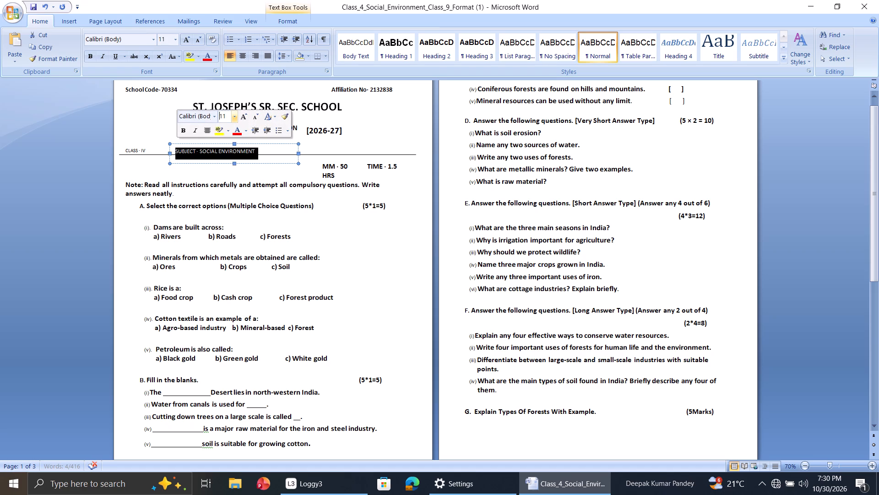
pyautogui.moveTo(144, 150); pyautogui.dragTo(138, 149)
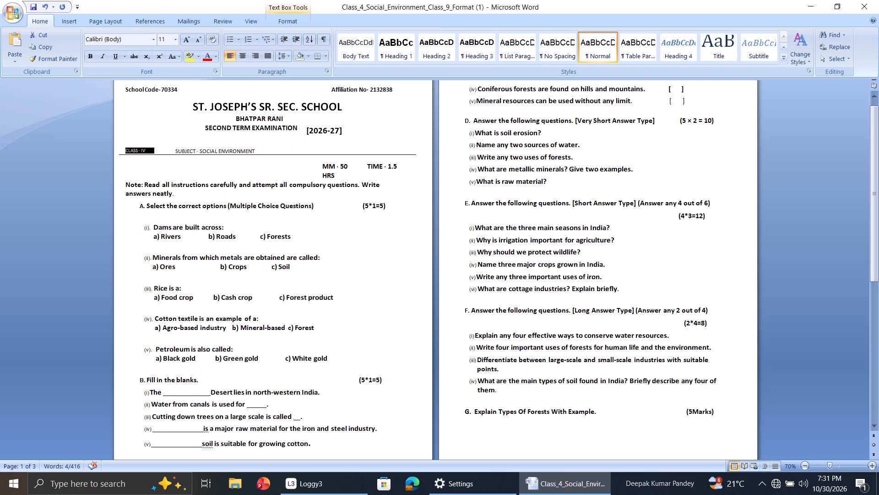
pyautogui.moveTo(138, 149); pyautogui.dragTo(126, 153)
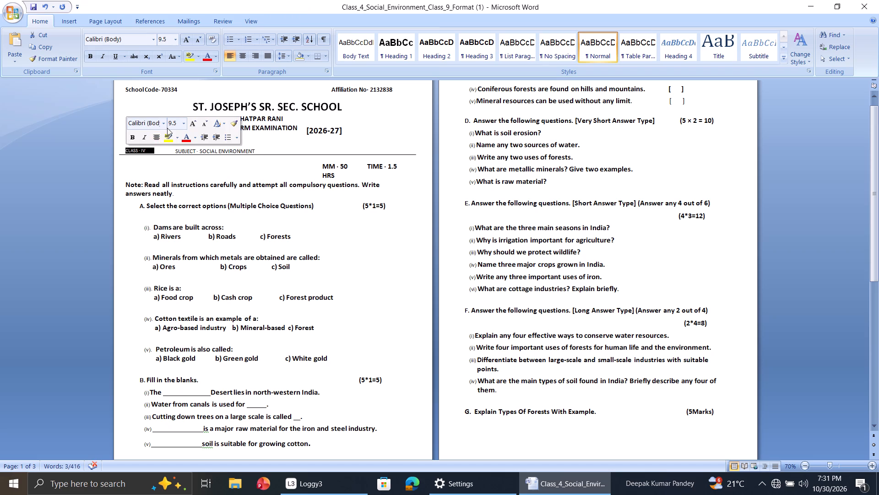
pyautogui.click(185, 123)
pyautogui.click(180, 168)
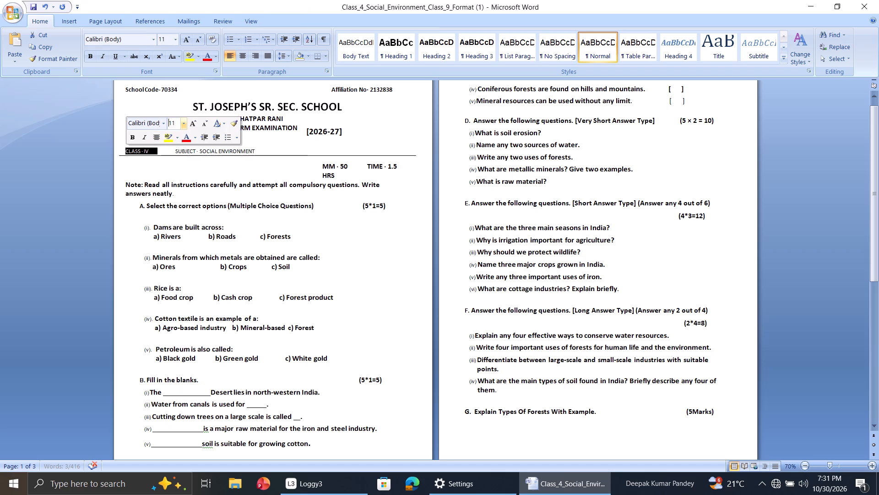
pyautogui.click(194, 163)
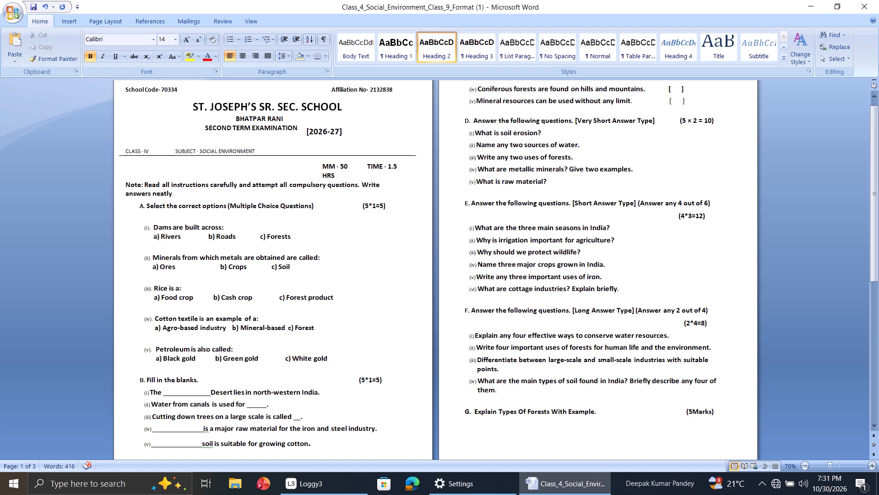
# Make the CLASS - IV and SUBJECT - SOCIAL ENVIRONMENT header texts bold.
pyautogui.moveTo(159, 150); pyautogui.dragTo(125, 150)
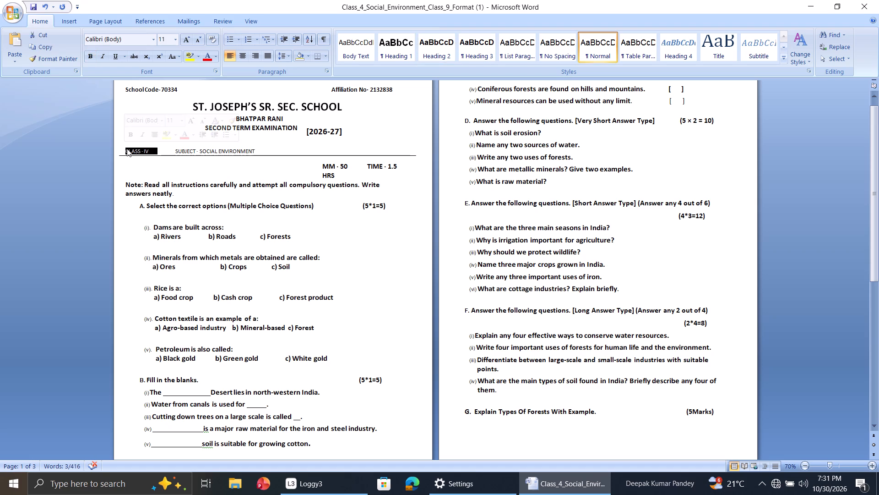
pyautogui.click(128, 136)
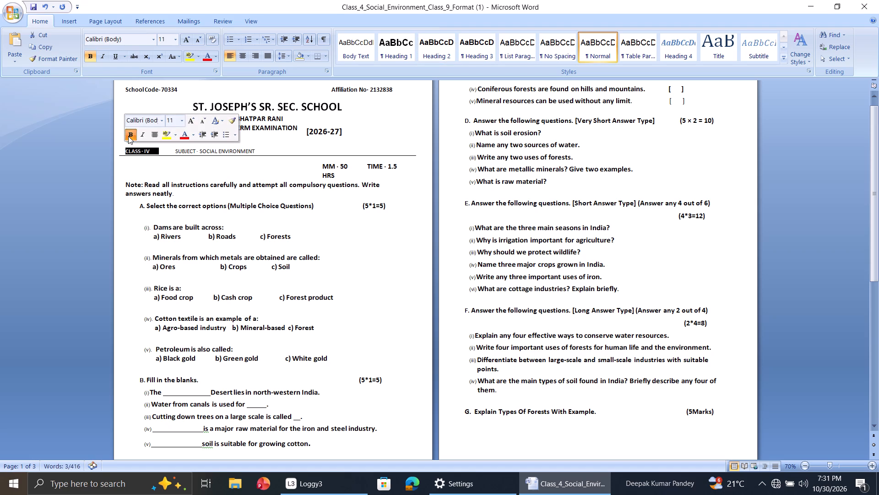
pyautogui.moveTo(258, 150); pyautogui.dragTo(250, 150)
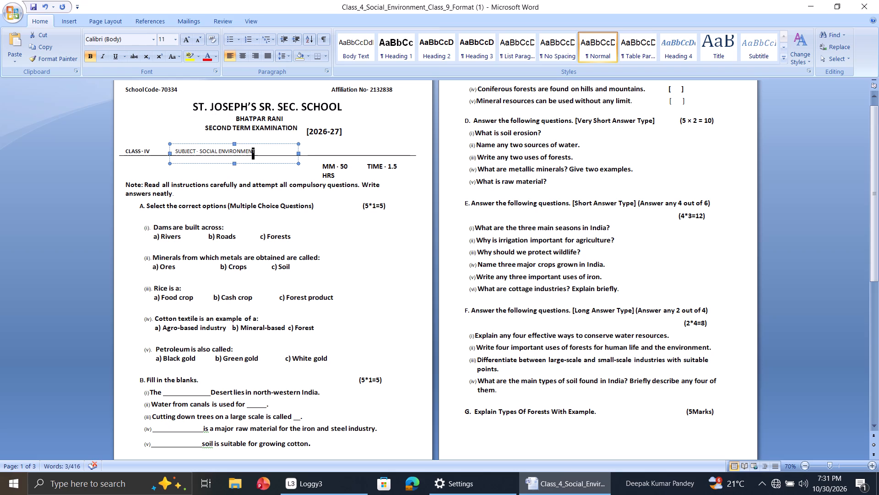
pyautogui.moveTo(250, 150); pyautogui.dragTo(184, 150)
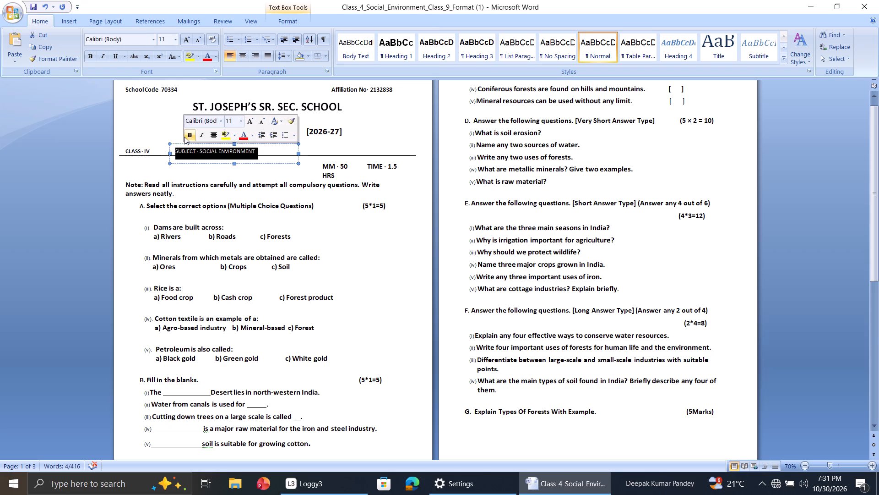
pyautogui.click(189, 137)
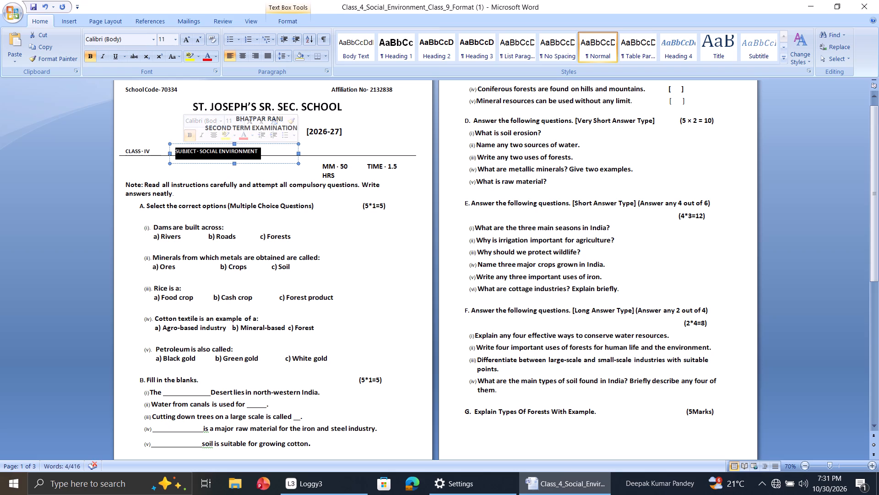
pyautogui.click(150, 132)
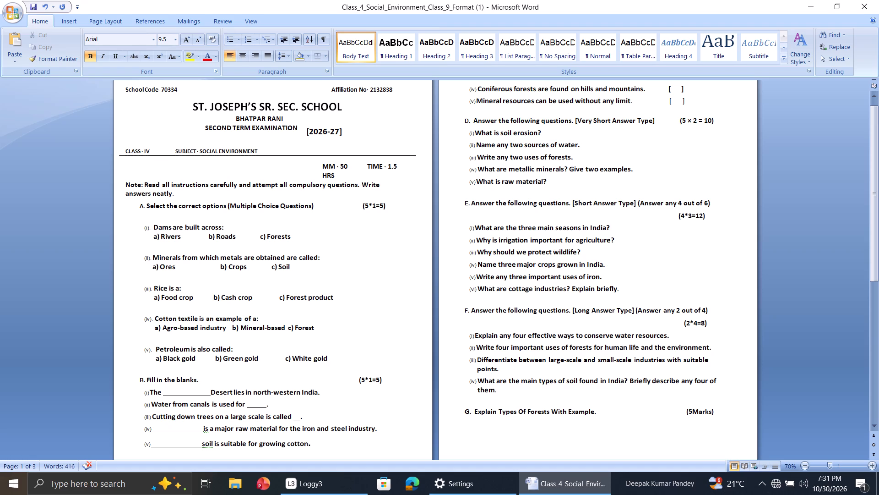
# Remove the blank line above MM - 50 and TIME - 1.5 HRS to bring them level with the CLASS and SUBJECT texts.
pyautogui.moveTo(340, 173); pyautogui.dragTo(318, 164)
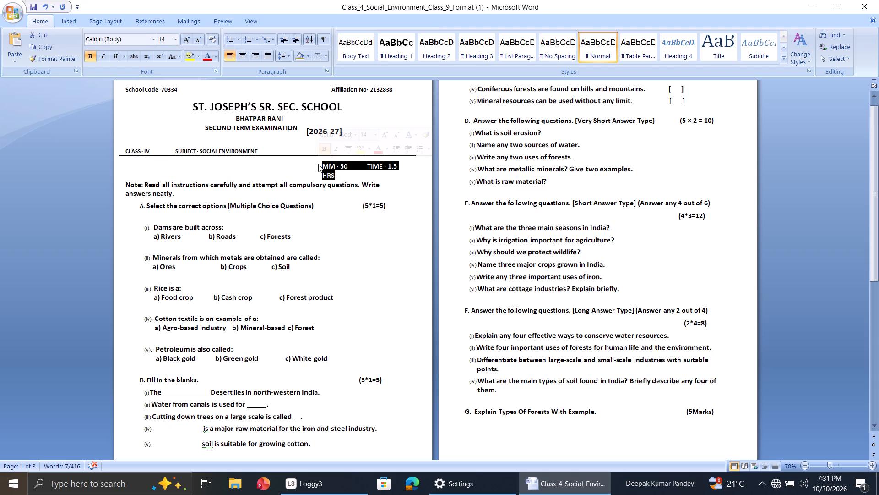
pyautogui.click(298, 144)
pyautogui.click(299, 151)
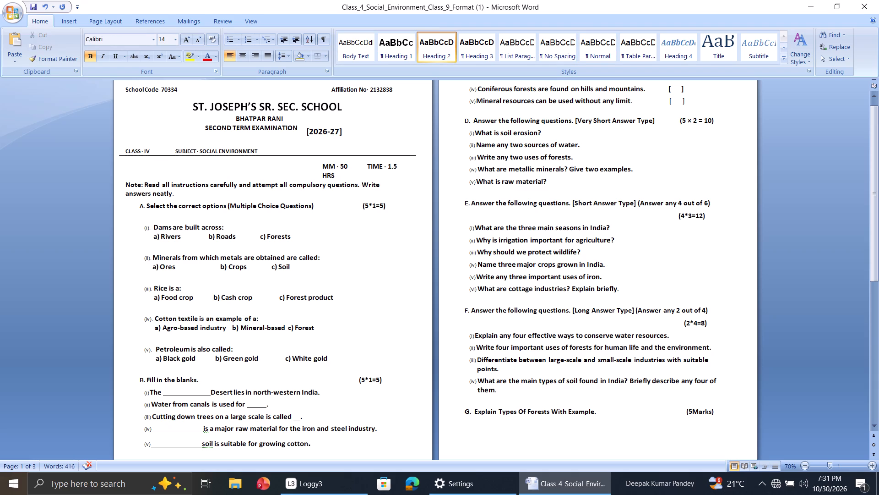
pyautogui.press('Right')
pyautogui.press('Right')
pyautogui.press('Right')
pyautogui.press('Right')
pyautogui.press('Right')
pyautogui.press('Right')
pyautogui.press('Right')
pyautogui.press('Right')
pyautogui.press('Right')
pyautogui.press('Right')
pyautogui.press('Right')
pyautogui.press('Right')
pyautogui.press('Right')
pyautogui.press('Right')
pyautogui.press('Right')
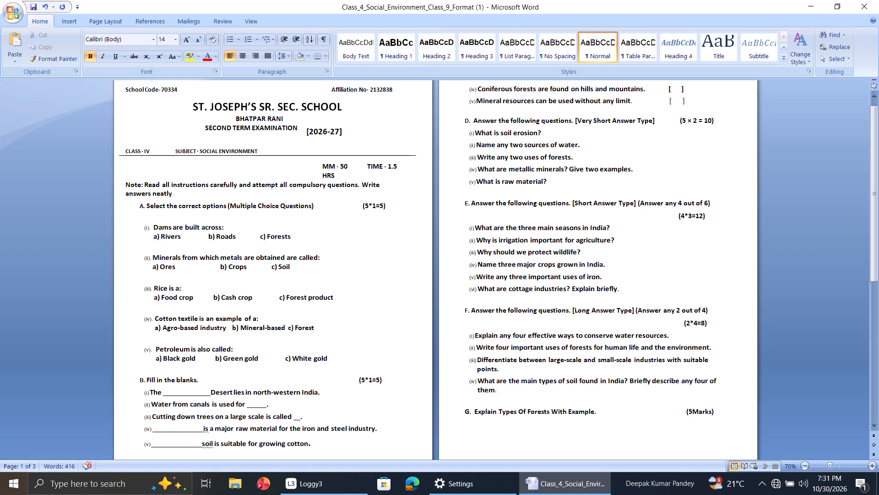
pyautogui.press('Right')
pyautogui.press('Left')
pyautogui.press('Left')
pyautogui.press('Left')
pyautogui.press('Left')
pyautogui.press('Left')
pyautogui.press('Left')
pyautogui.press('Left')
pyautogui.press('Left')
pyautogui.press('Left')
pyautogui.press('Left')
pyautogui.press('m')
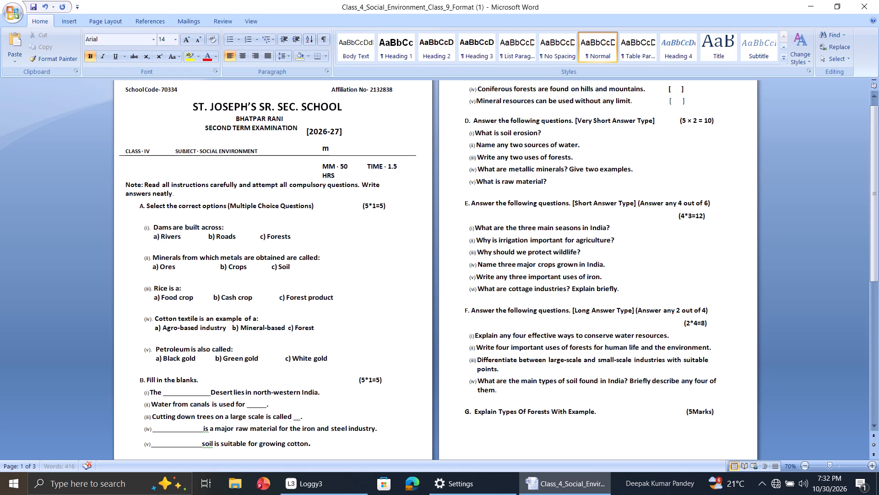
pyautogui.press('BackSpace')
pyautogui.press('BackSpace')
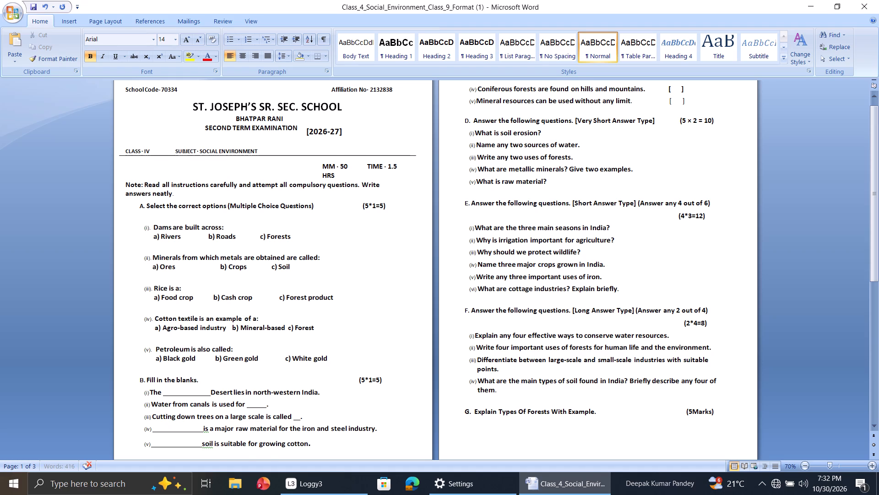
pyautogui.press('BackSpace')
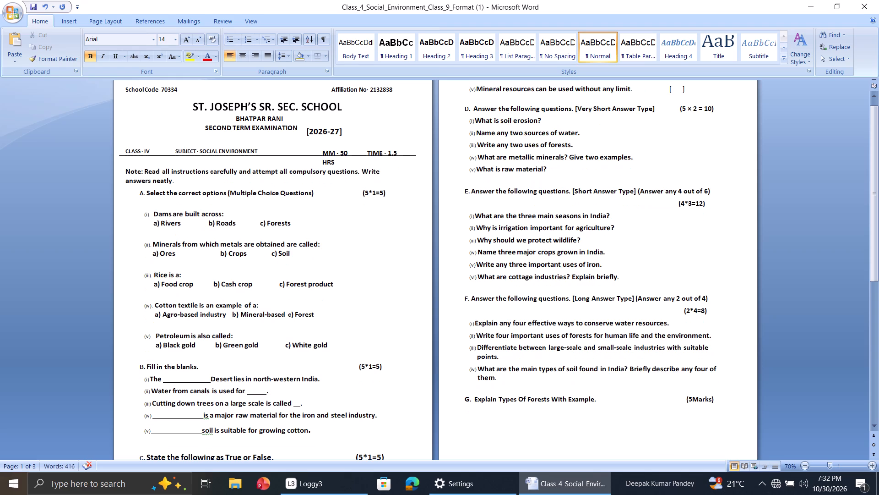
# Delete the wide gap between MM - 50 and TIME to fit the marks and time text on one line.
pyautogui.click(300, 148)
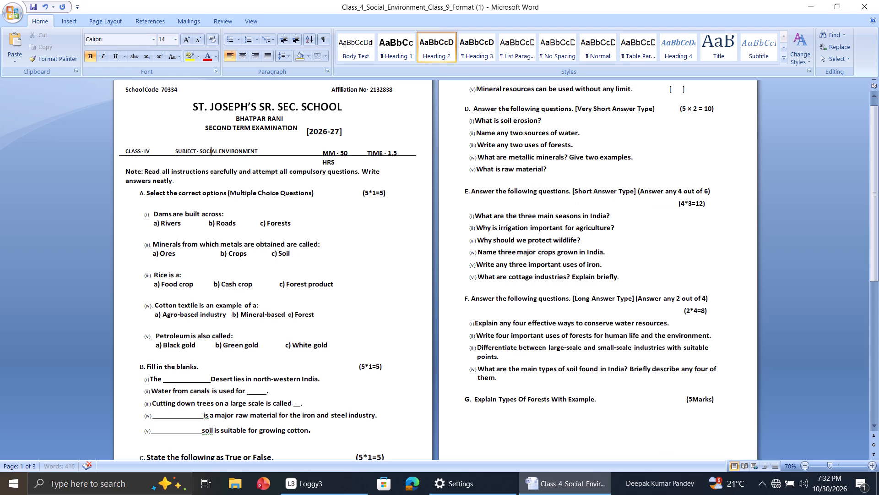
pyautogui.click(314, 152)
pyautogui.click(299, 152)
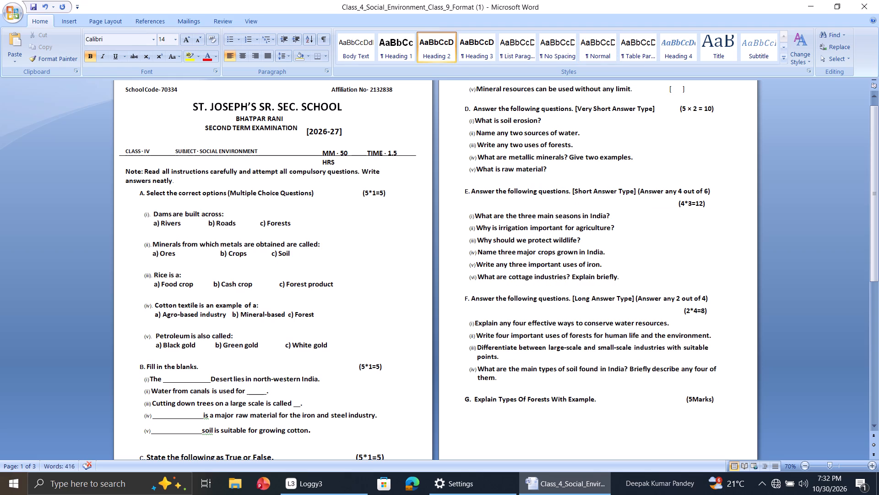
pyautogui.click(332, 152)
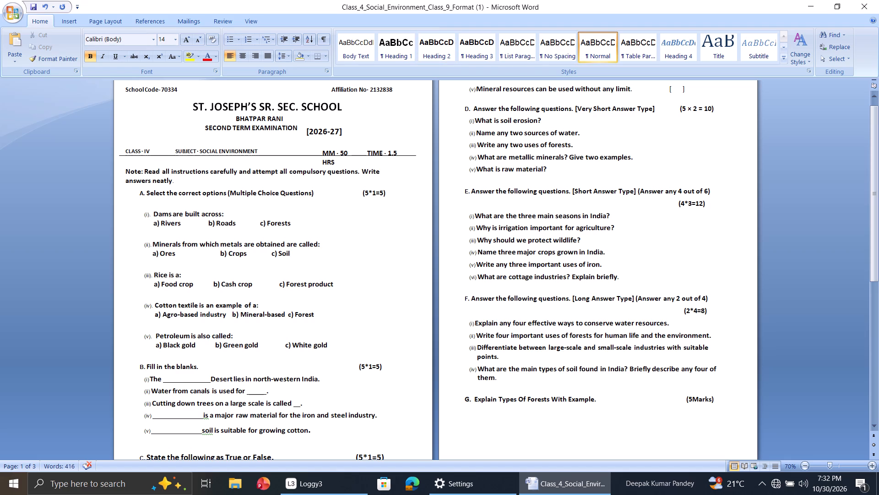
pyautogui.click(365, 152)
pyautogui.press('BackSpace')
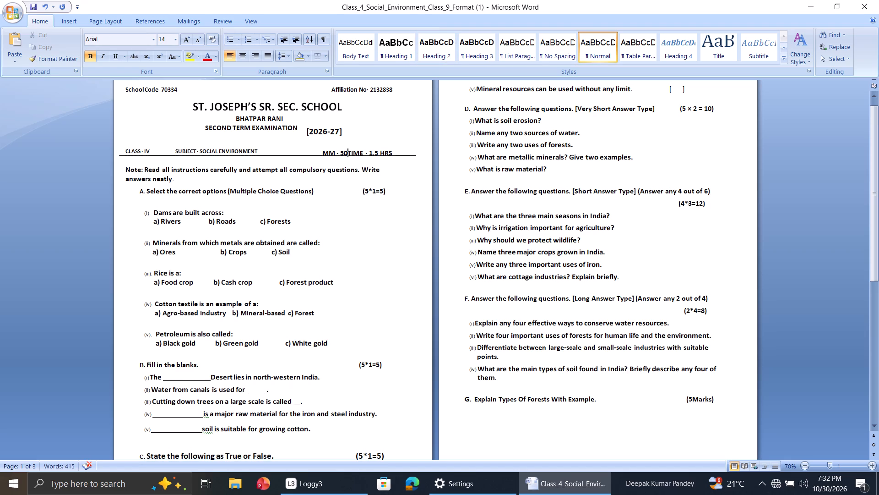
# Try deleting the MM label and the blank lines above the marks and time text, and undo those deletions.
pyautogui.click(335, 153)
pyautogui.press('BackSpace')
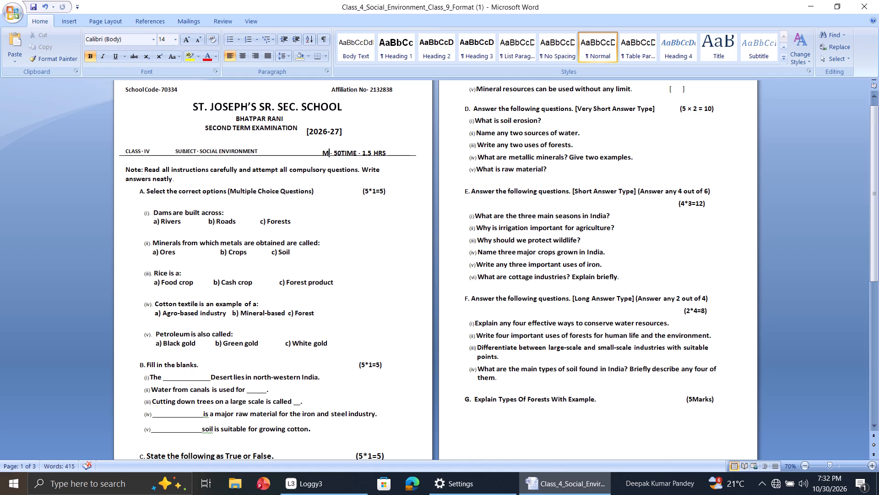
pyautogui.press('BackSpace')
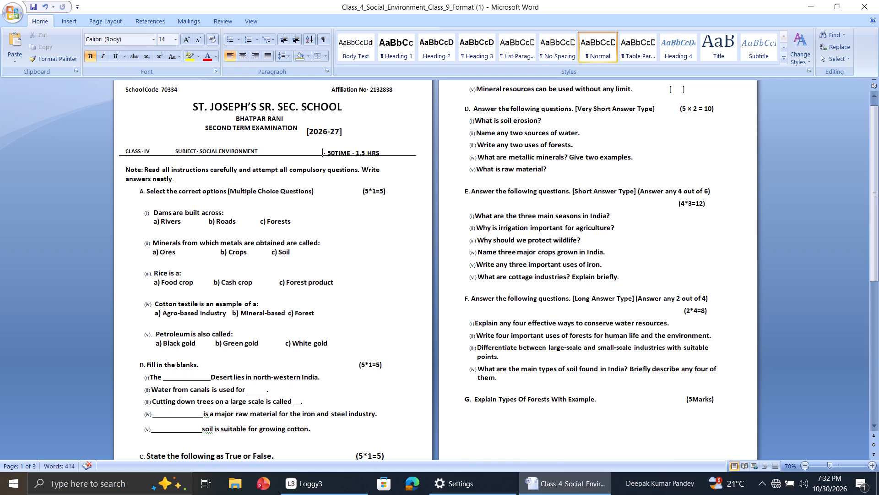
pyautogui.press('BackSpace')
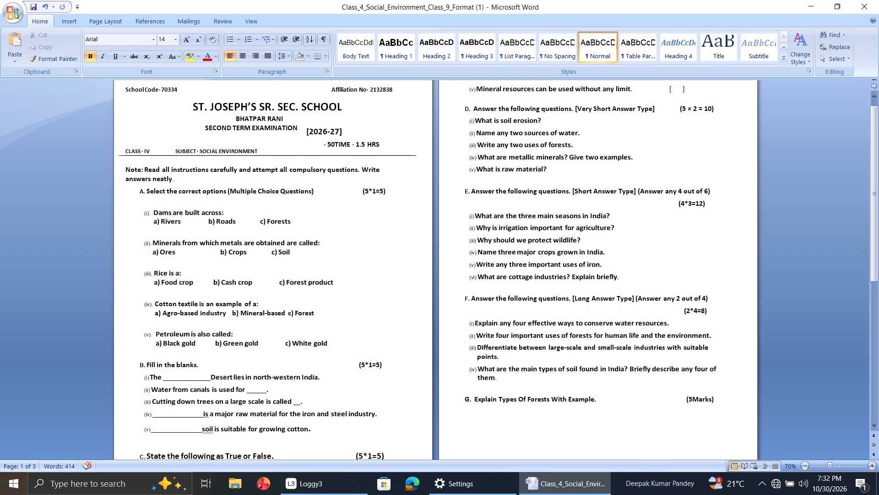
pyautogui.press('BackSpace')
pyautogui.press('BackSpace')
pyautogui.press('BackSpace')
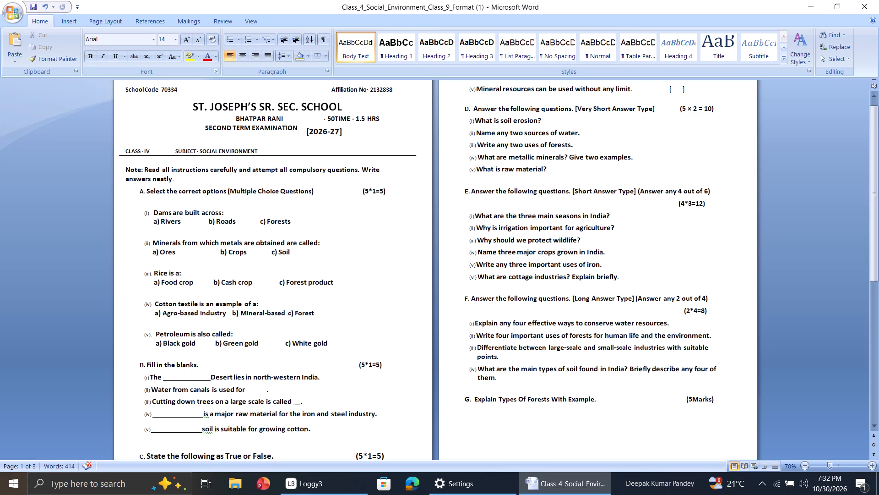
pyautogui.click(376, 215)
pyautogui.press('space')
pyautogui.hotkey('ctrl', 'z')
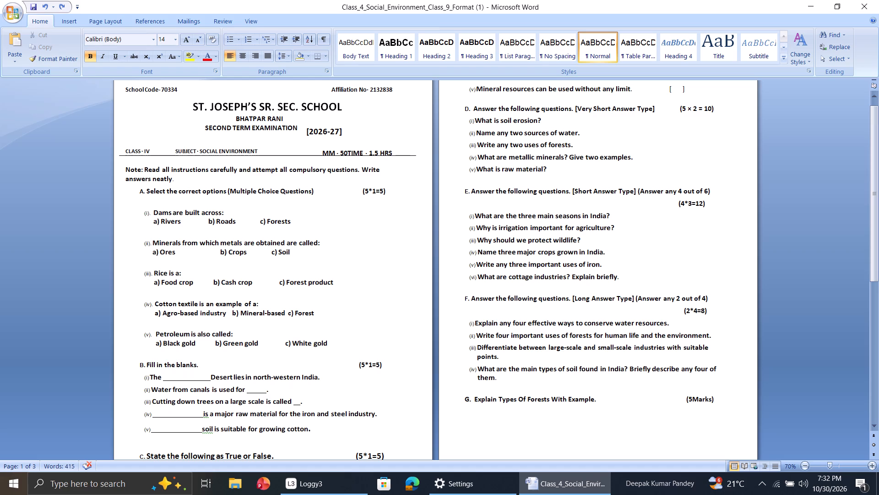
# Delete extra spaces after CLASS - IV in the paper's header.
pyautogui.click(171, 154)
pyautogui.press('BackSpace')
pyautogui.press('BackSpace')
pyautogui.press('BackSpace')
pyautogui.press('BackSpace')
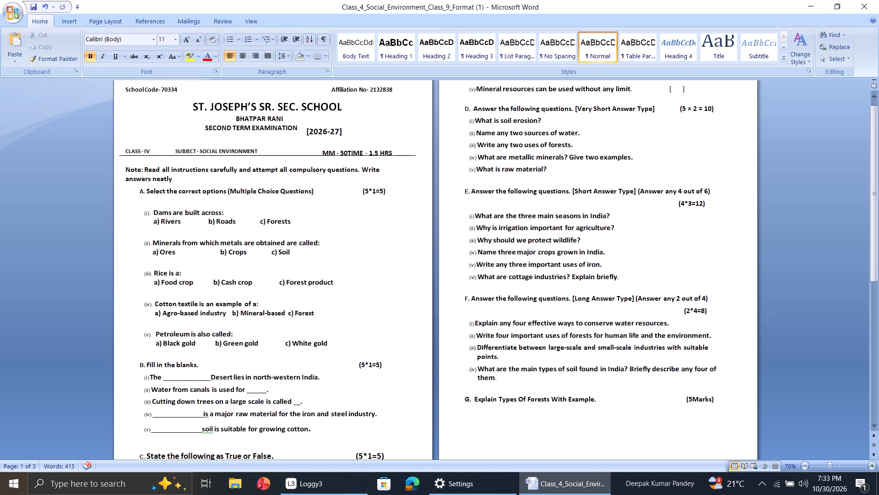
# Insert eight spaces between MM - 50 and TIME - 1.5 HRS in the paper's header.
pyautogui.click(347, 153)
pyautogui.press('space')
pyautogui.press('space')
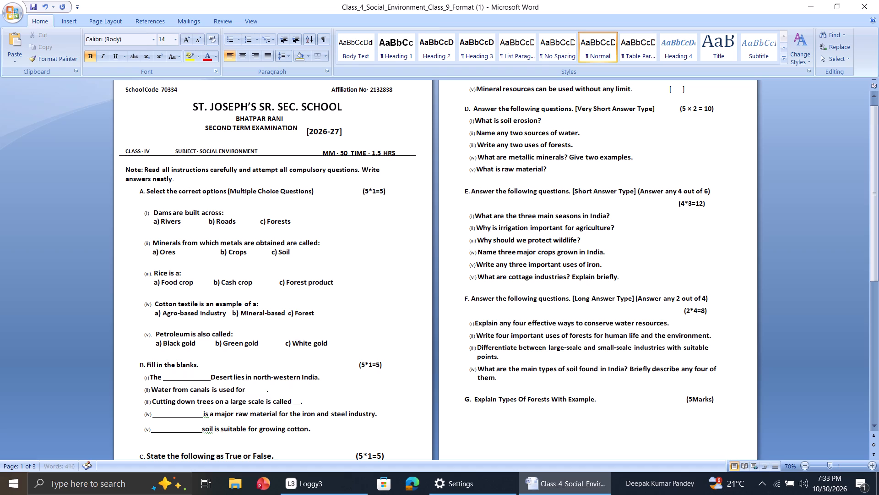
pyautogui.press('space')
pyautogui.press('space')
pyautogui.press('space')
pyautogui.press('space')
pyautogui.press('space')
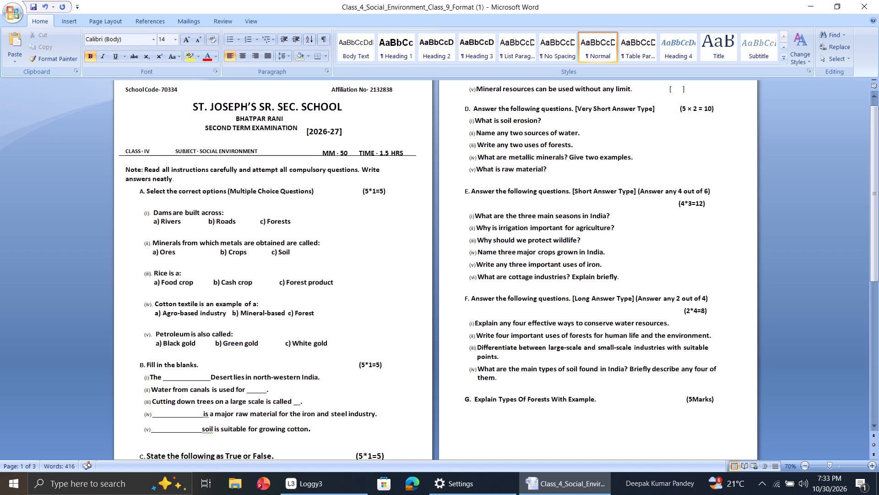
pyautogui.press('space')
pyautogui.press('space')
pyautogui.press('BackSpace')
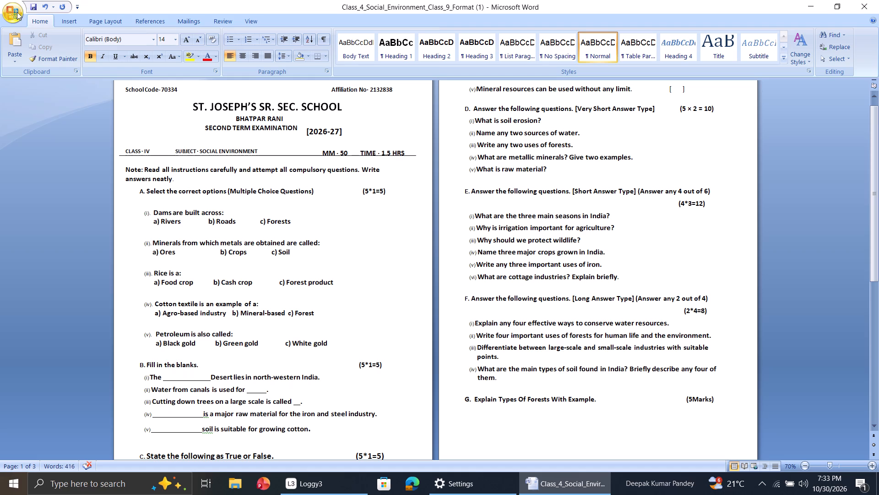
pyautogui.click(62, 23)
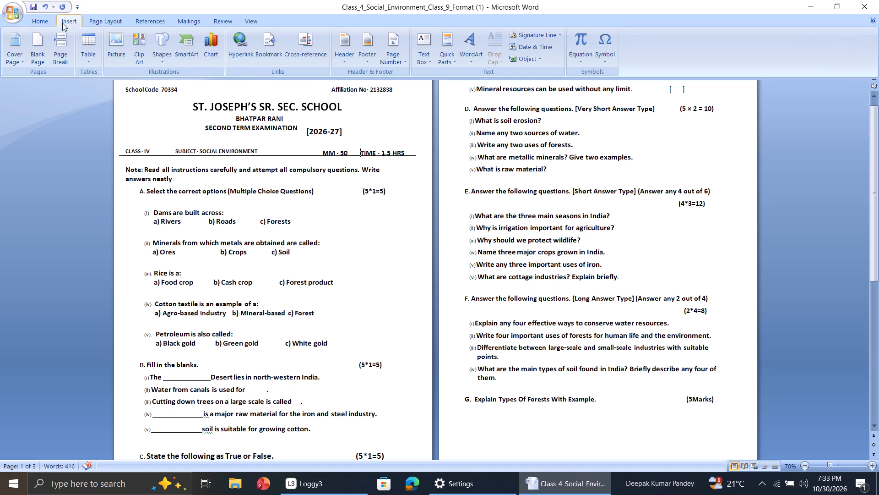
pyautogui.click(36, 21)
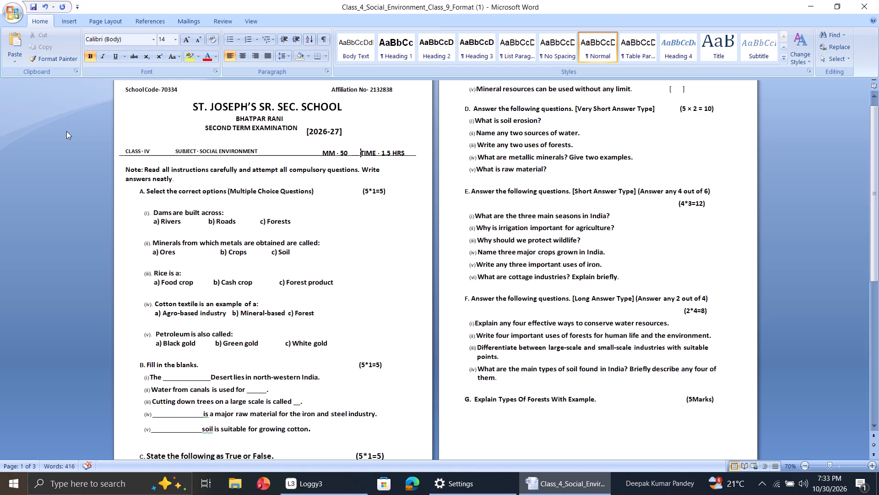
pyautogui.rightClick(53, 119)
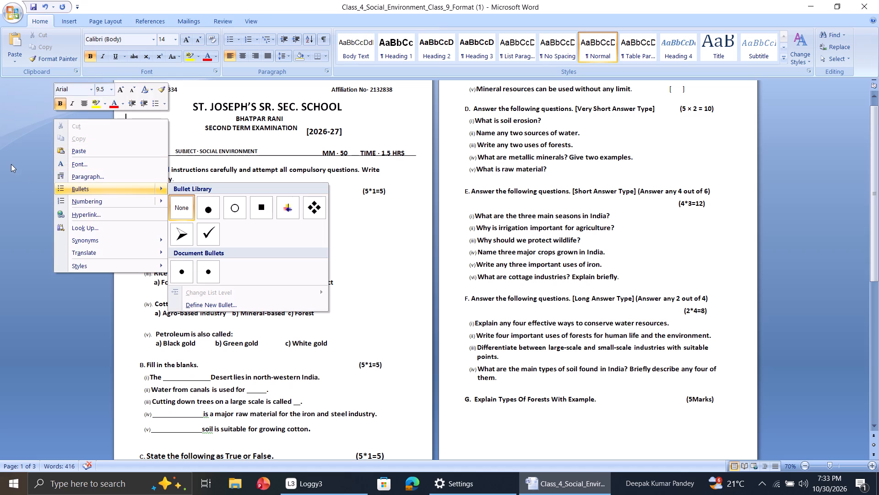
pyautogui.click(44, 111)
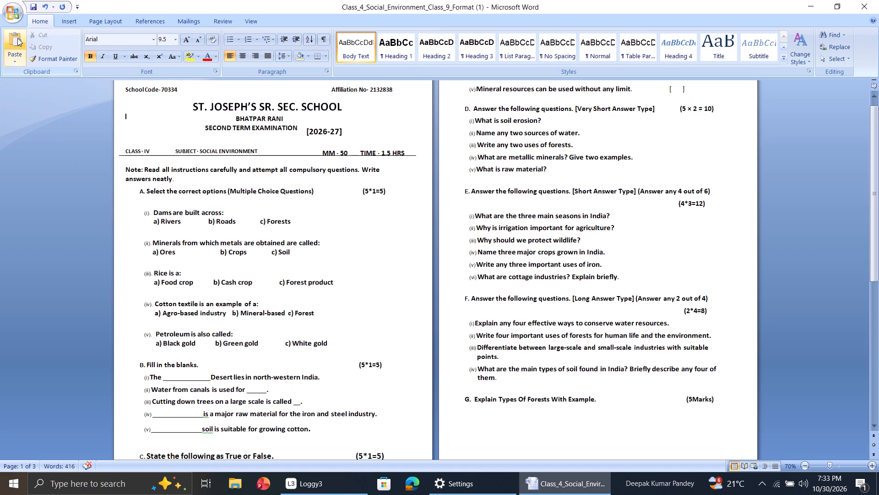
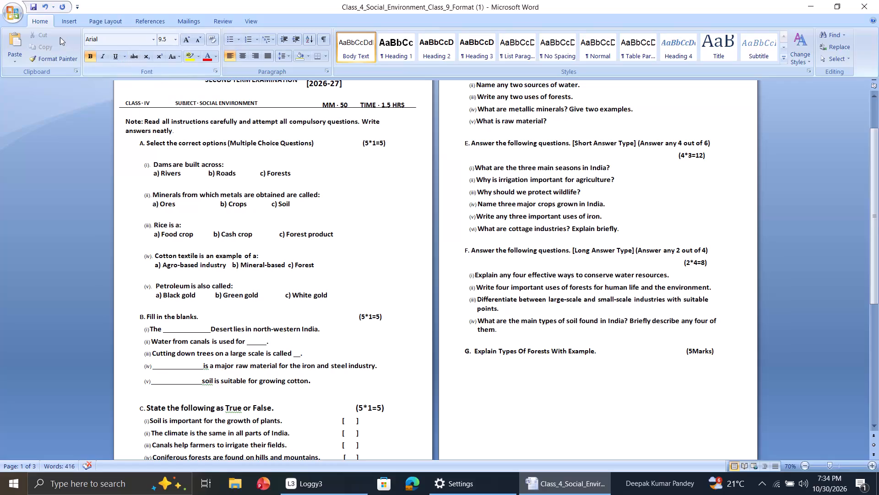
# Save the exam paper under its current file name.
pyautogui.click(8, 11)
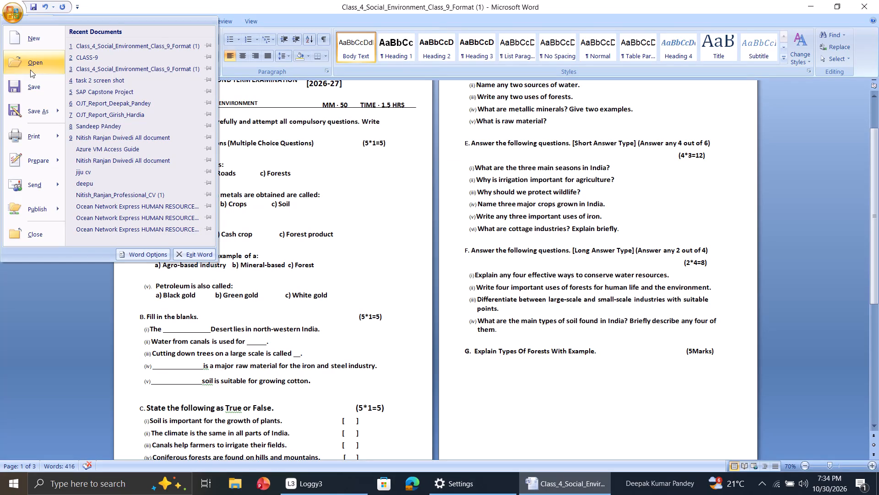
pyautogui.click(38, 97)
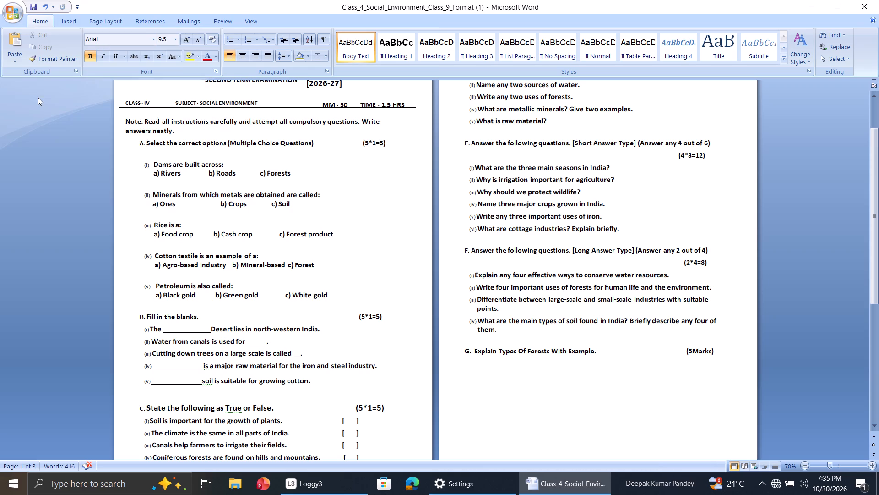
# Save a copy of the exam paper to the Desktop as Word Document Class_4_Social_Environment_Class_9_Format (1)1.
pyautogui.click(12, 17)
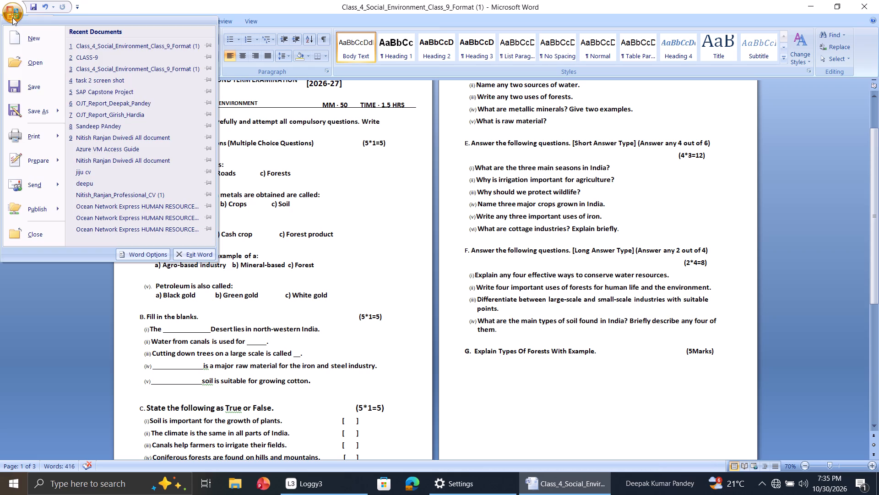
pyautogui.click(27, 105)
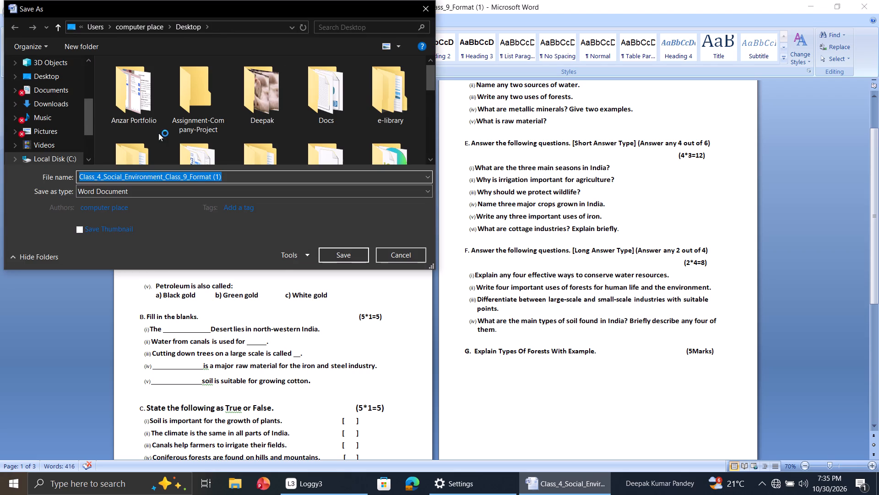
pyautogui.click(223, 174)
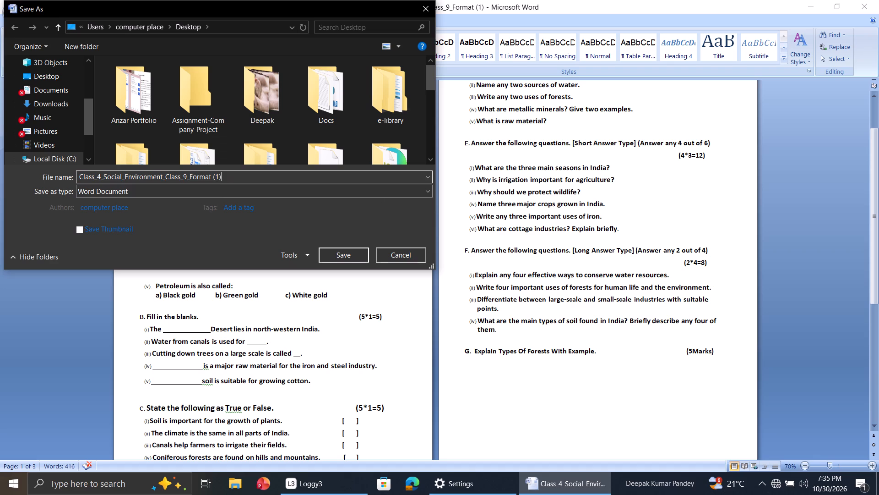
pyautogui.press('1')
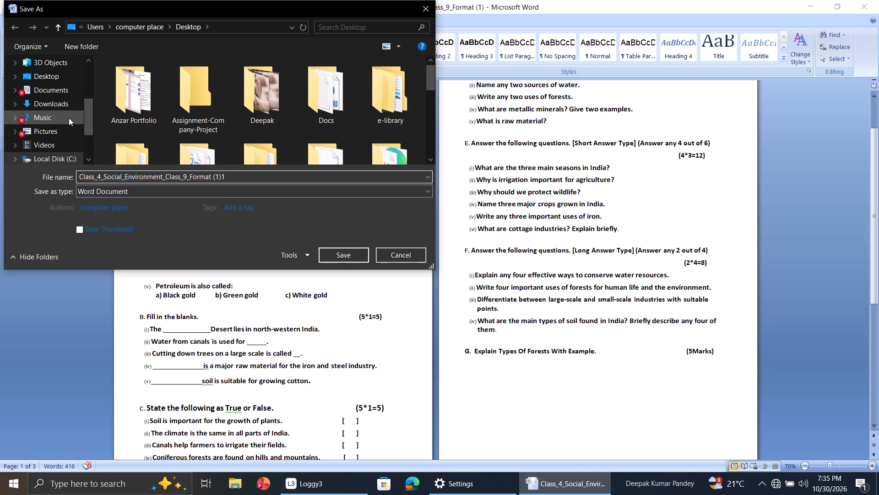
pyautogui.click(61, 78)
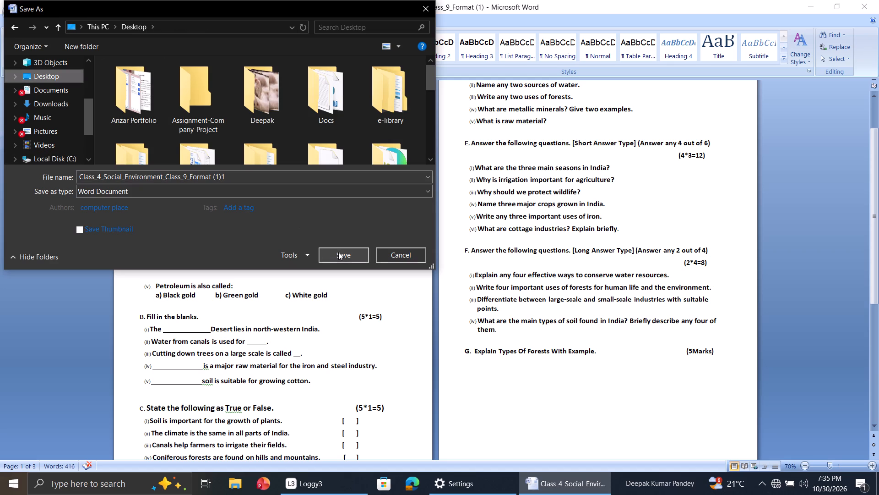
pyautogui.click(338, 252)
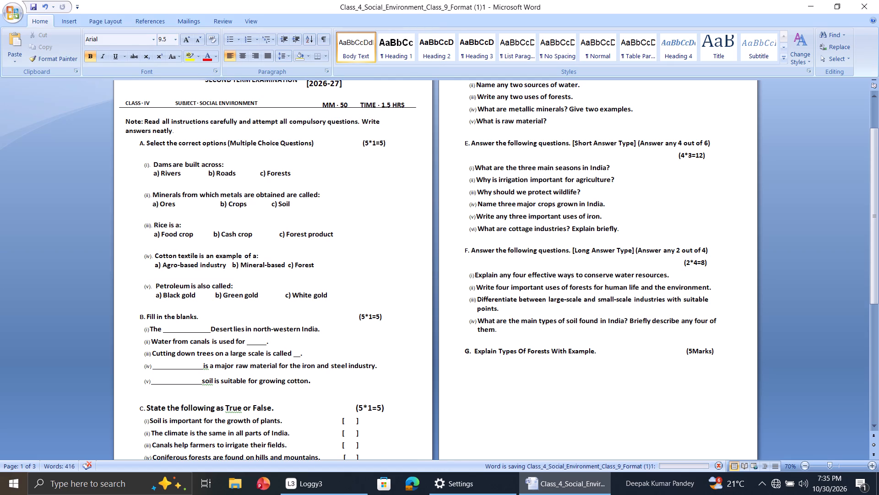
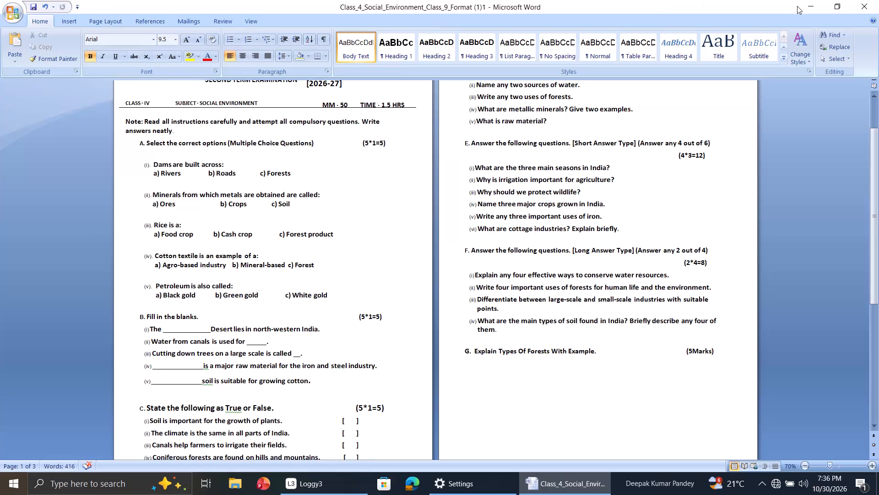
# Check the Desktop for the saved copy of the exam paper and return to the open document.
pyautogui.click(807, 6)
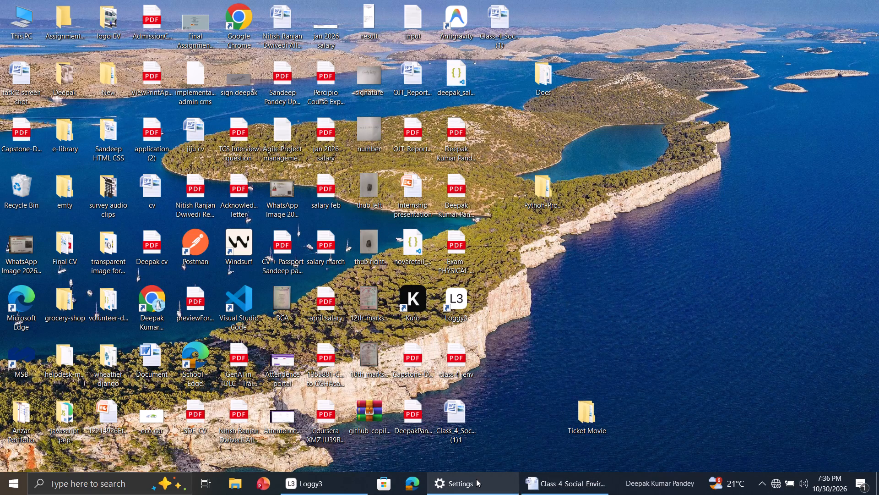
pyautogui.click(538, 486)
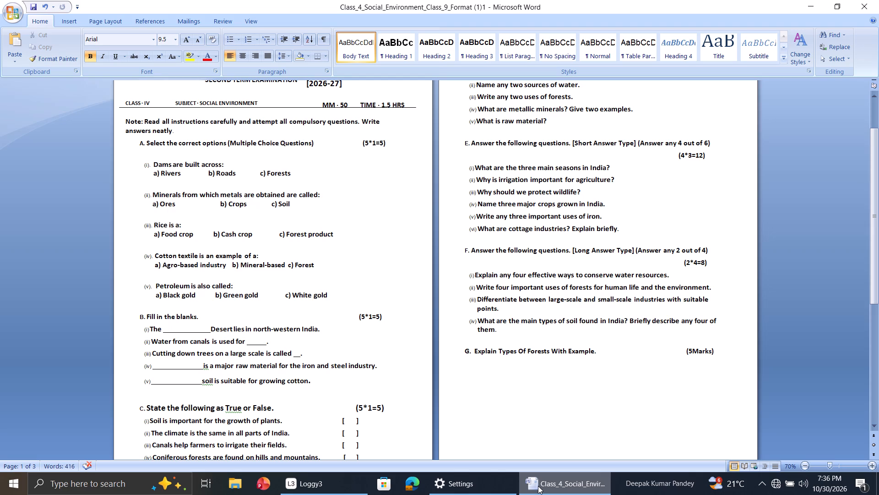
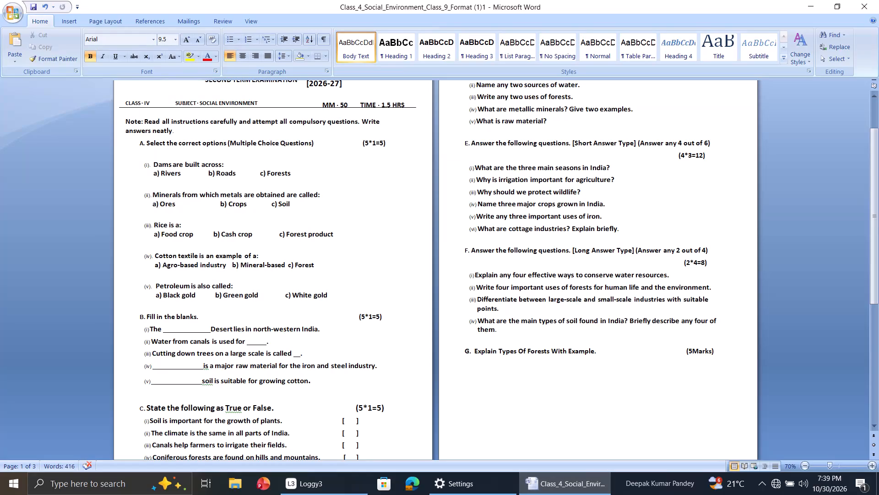
# Publish the exam paper as a PDF on the Desktop, named "Class_4_Social_Environment_Class_9 final".
pyautogui.click(3, 10)
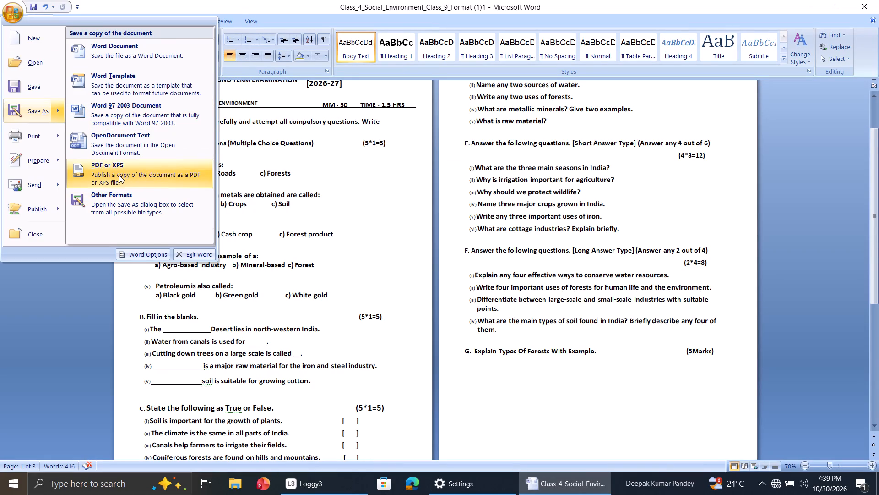
pyautogui.click(119, 175)
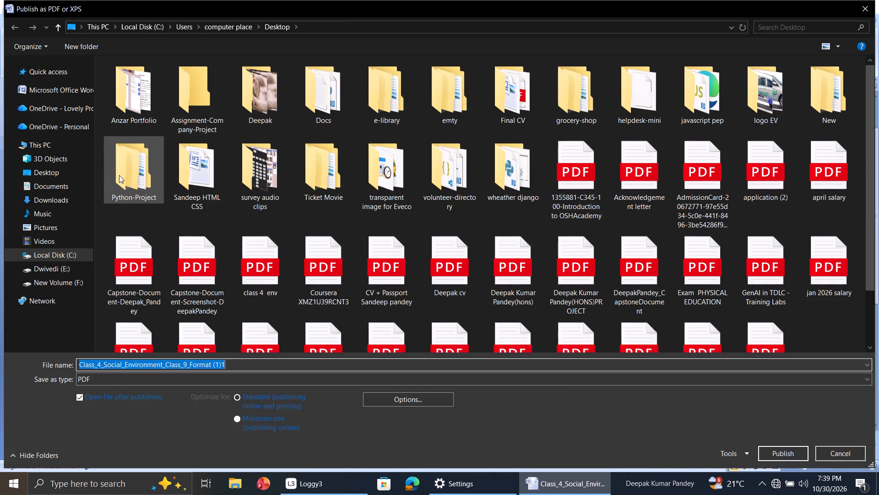
pyautogui.click(237, 365)
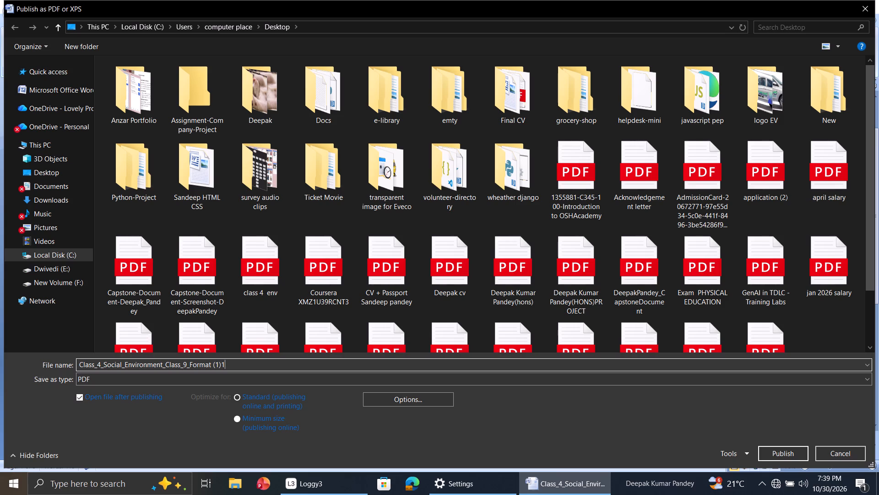
pyautogui.moveTo(239, 365); pyautogui.dragTo(195, 366)
pyautogui.moveTo(195, 366); pyautogui.dragTo(187, 364)
pyautogui.press('BackSpace')
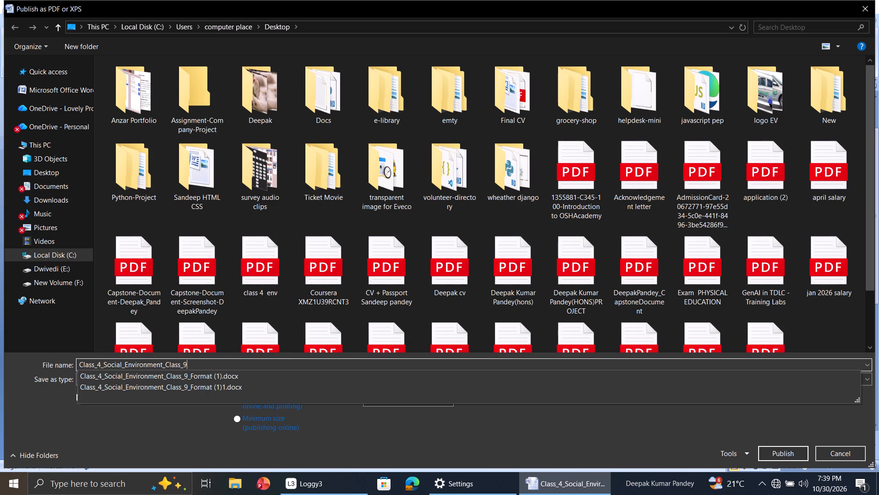
pyautogui.press('space')
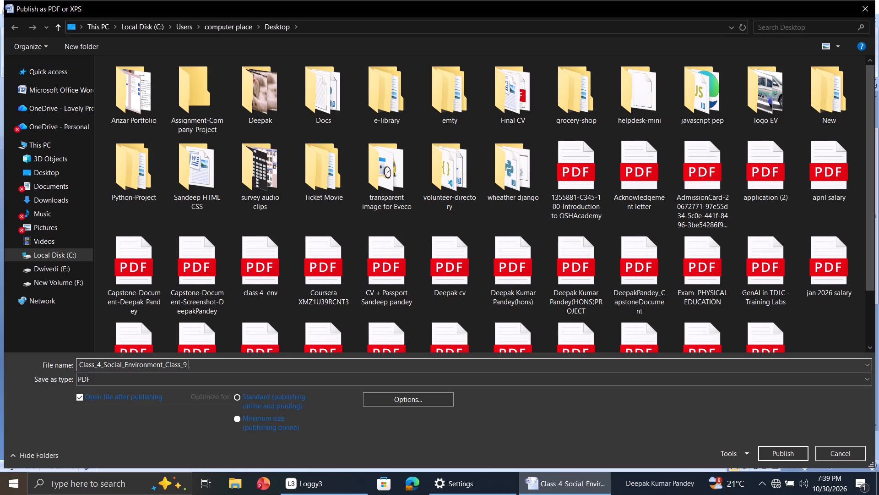
pyautogui.write('final')
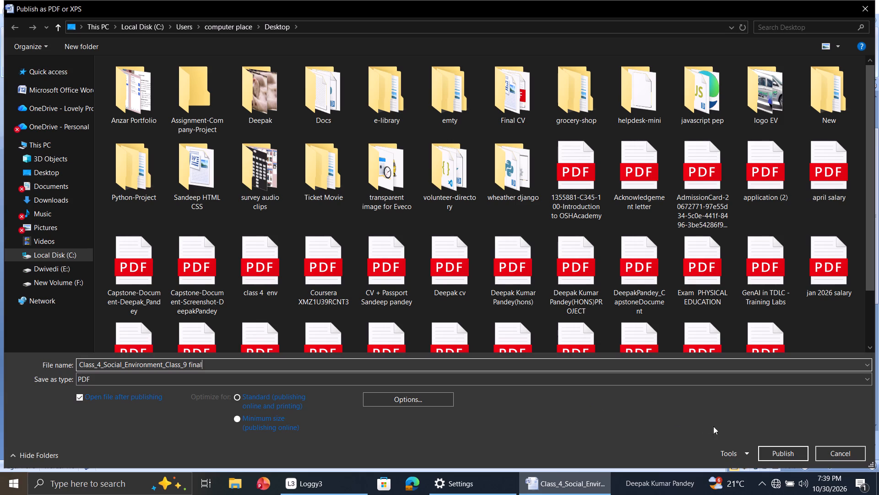